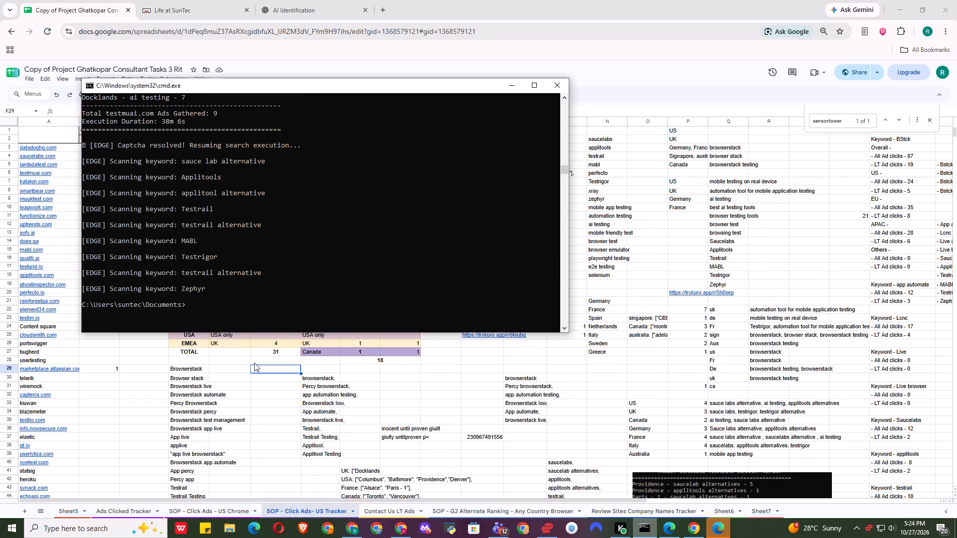
scroll(316, 228, up, 2)
key(shift+super+s)
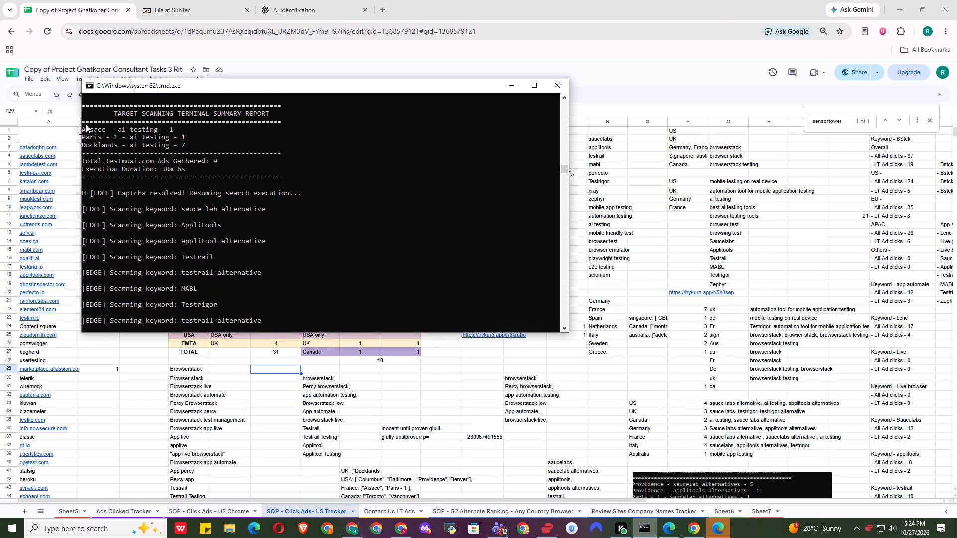
key(shift+super+s)
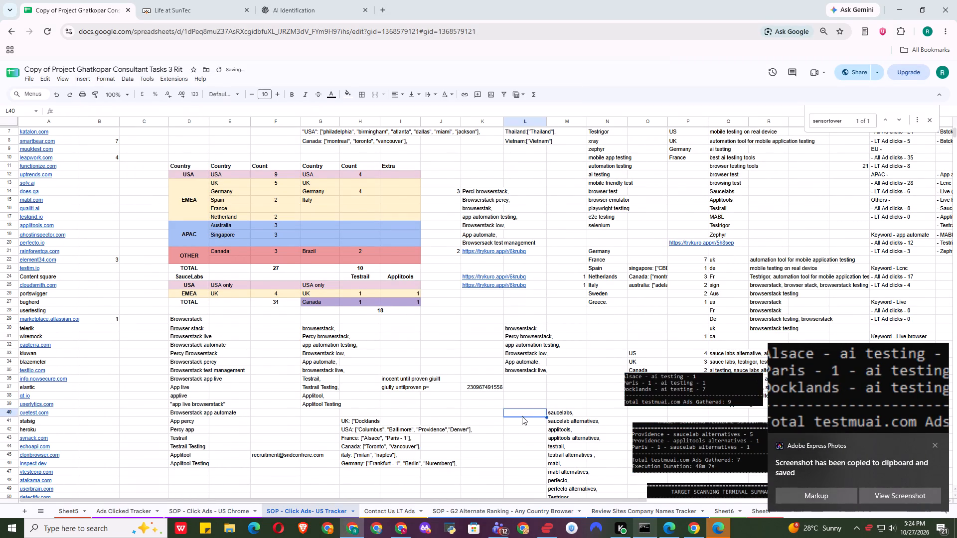
scroll(441, 323, up, 4)
Enter the search query "first meridian in noida se" in a new browser tab.
click(382, 3)
click(308, 28)
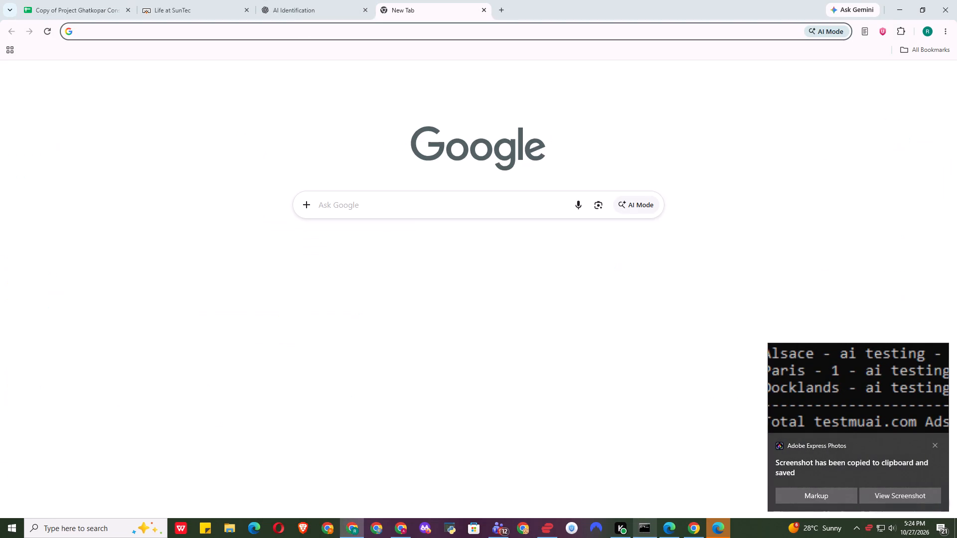
text(first)
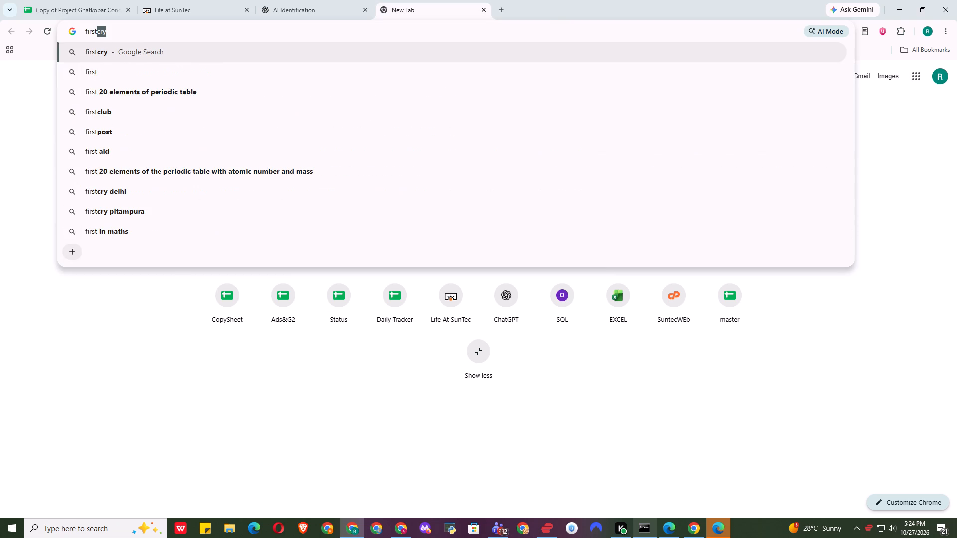
key(space)
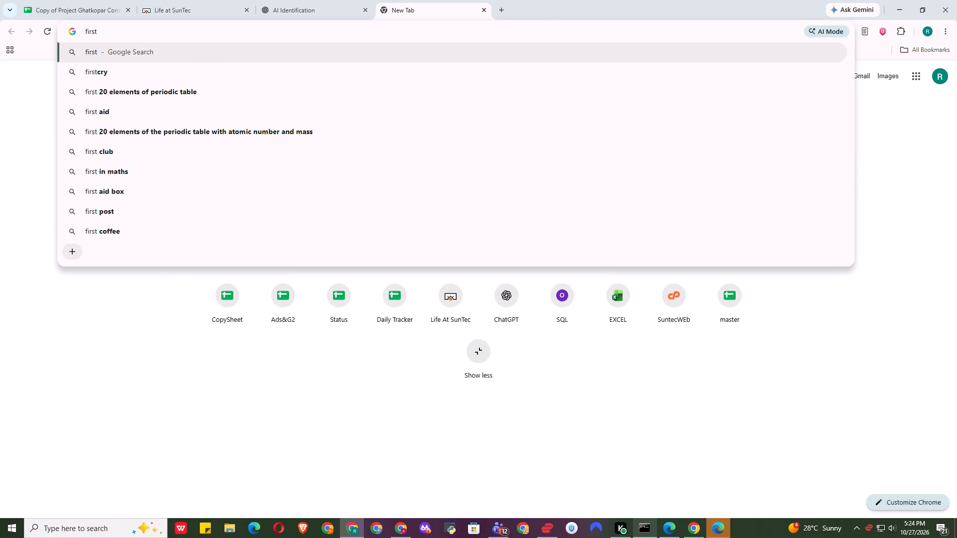
text(meridian)
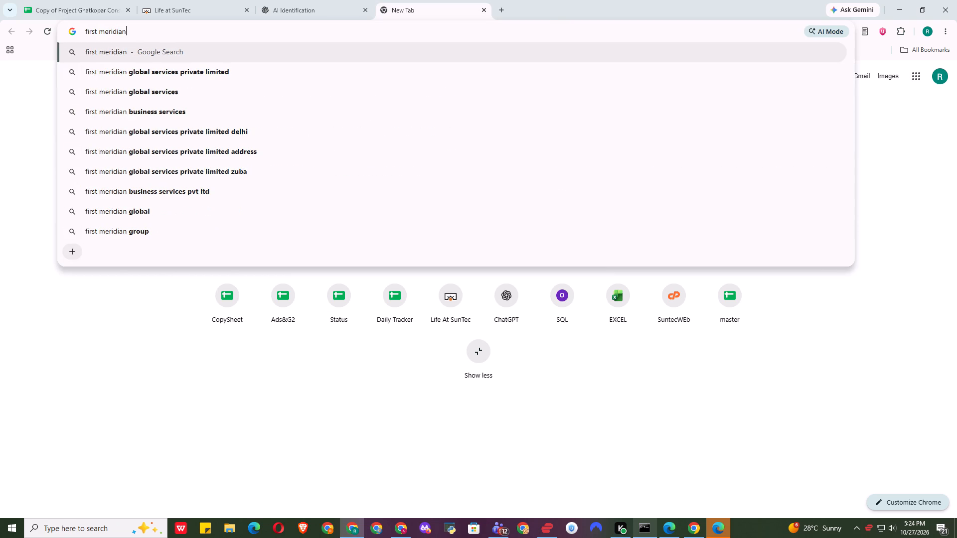
key(space)
text(in noida se)
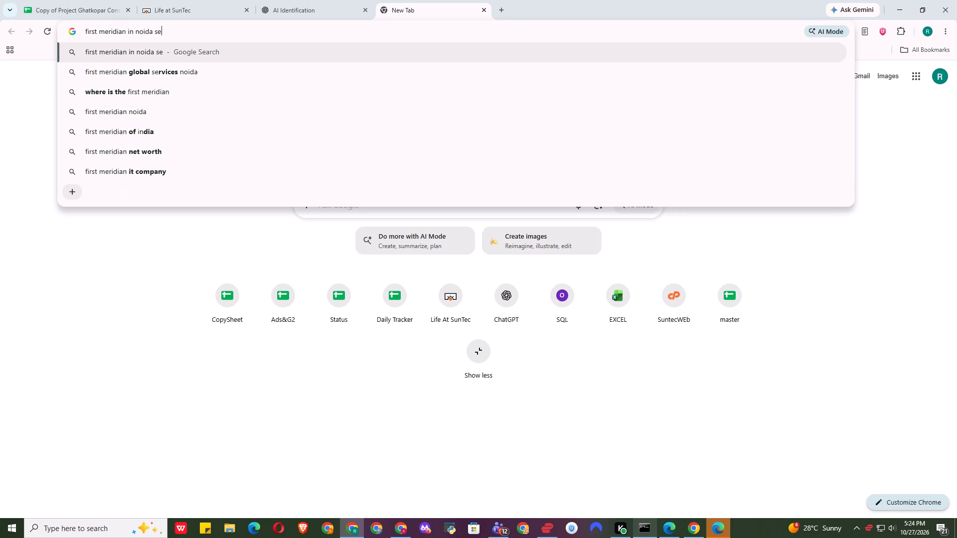
Switch to the AI Identification conversation in ChatGPT.
click(299, 9)
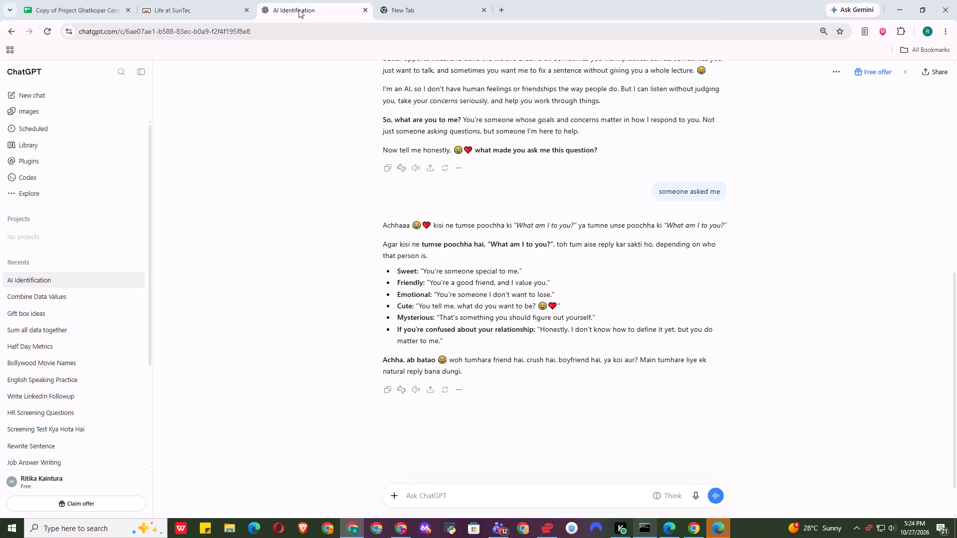
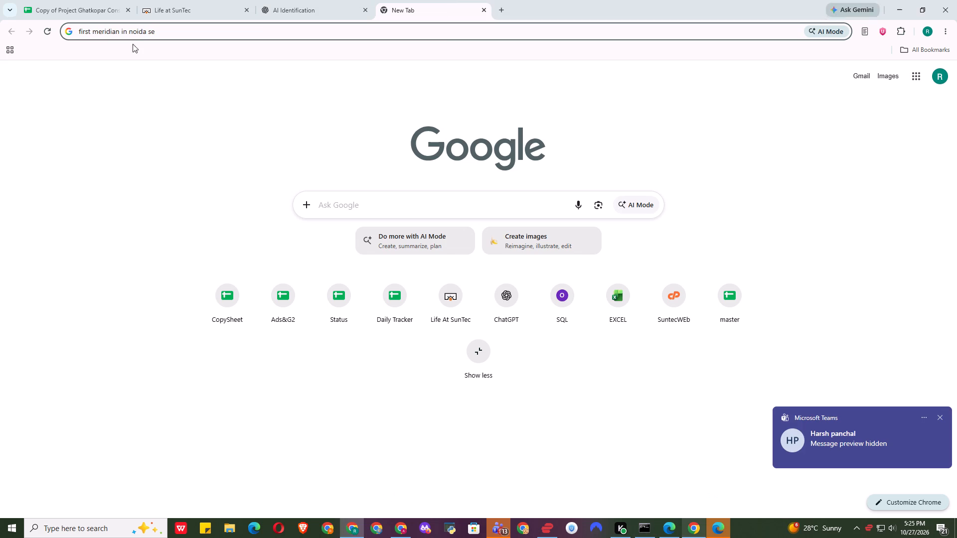
Search for "first meridian in noida sec 142", look through the office details in the results, and close the search tab.
text(c 142)
key(Return)
scroll(428, 238, down, 1)
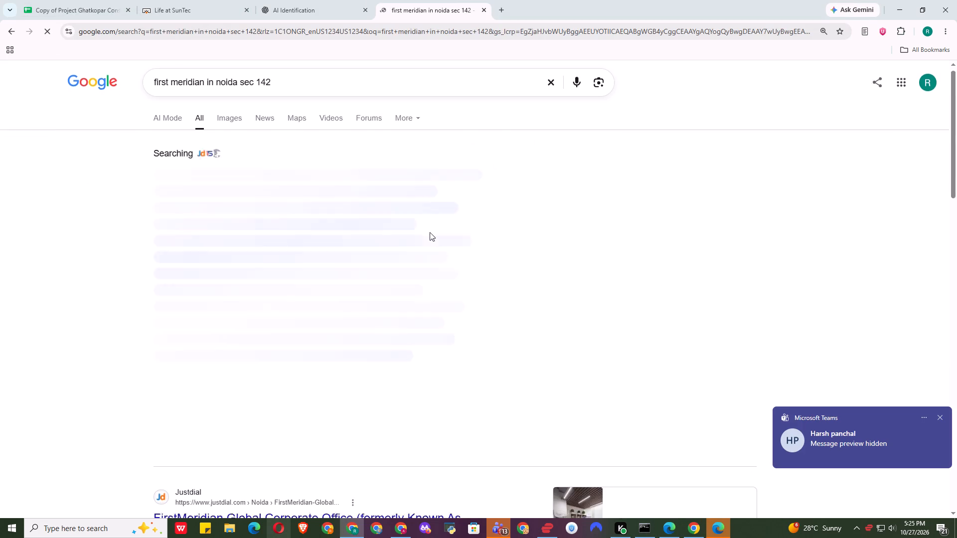
scroll(339, 194, down, 1)
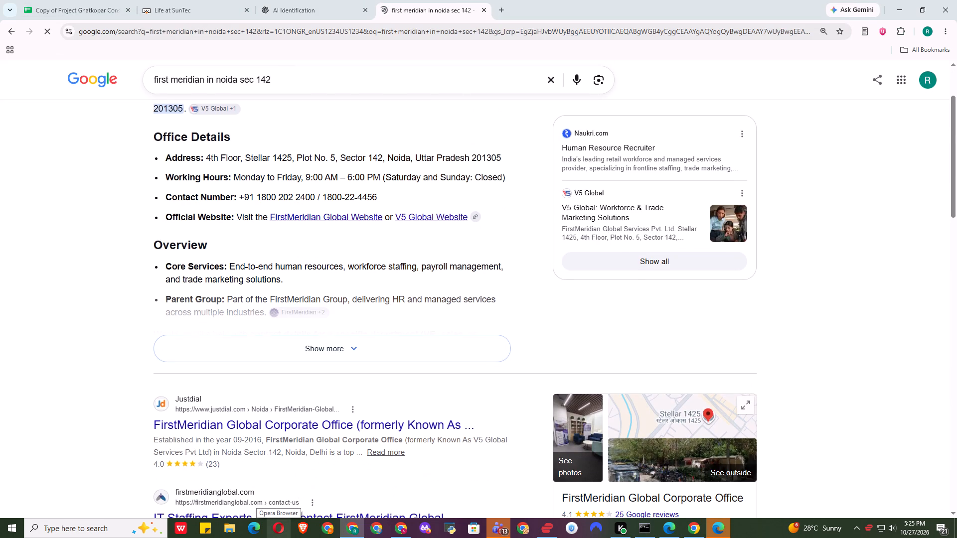
click(484, 6)
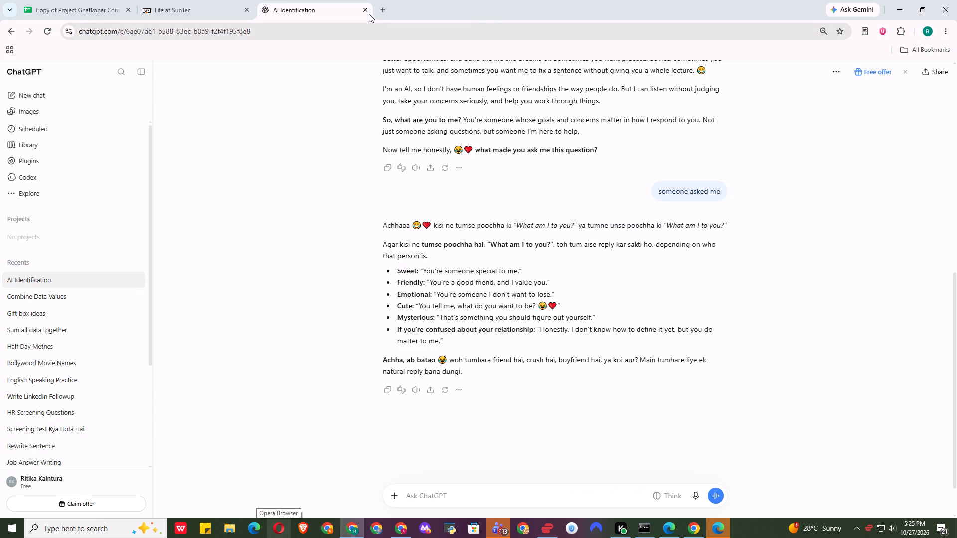
Check the Oct-2026 Monthly Attendance Report on the Life at SunTec site.
click(186, 0)
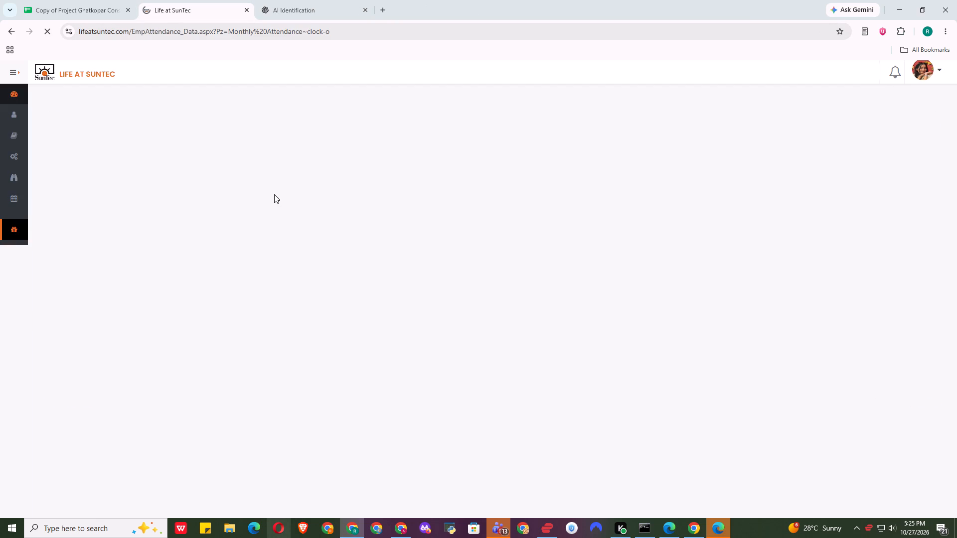
scroll(274, 194, up, 2)
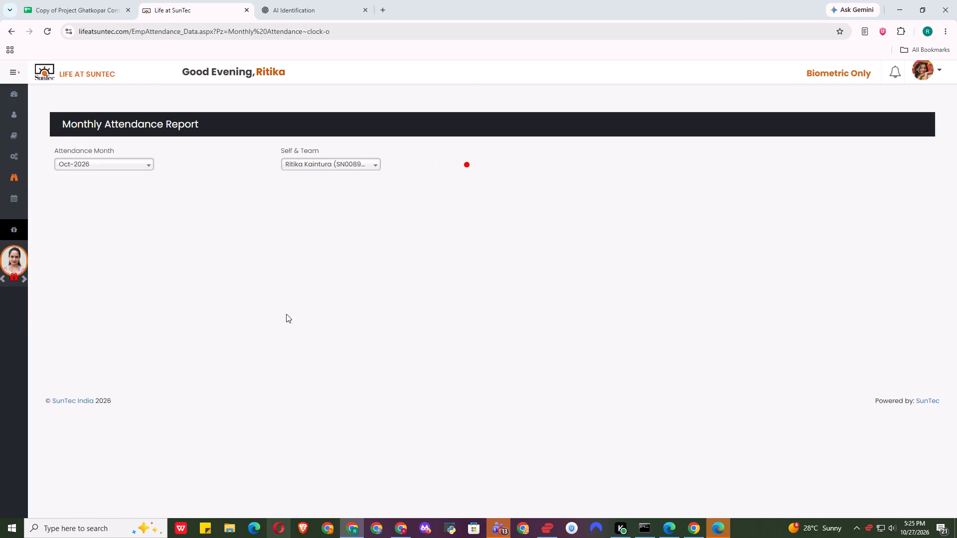
click(328, 2)
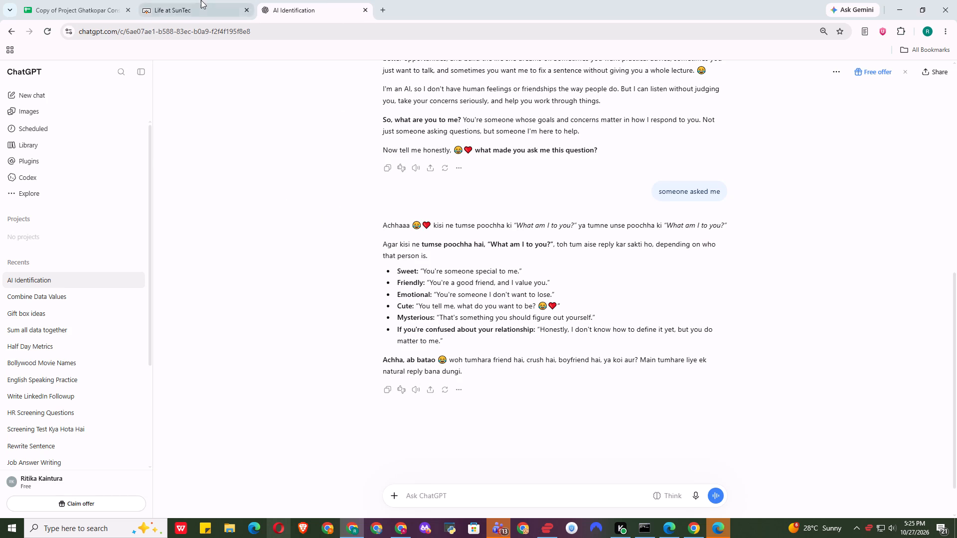
click(196, 0)
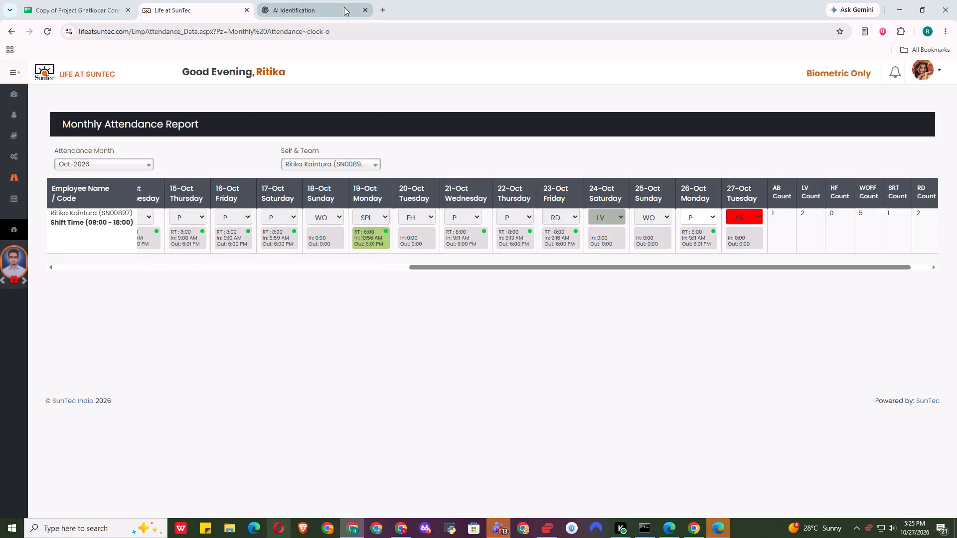
Close the AI Identification conversation tab and return to the Project Ghatkopar sheet's SOP - Click Ads- US Tracker.
click(366, 7)
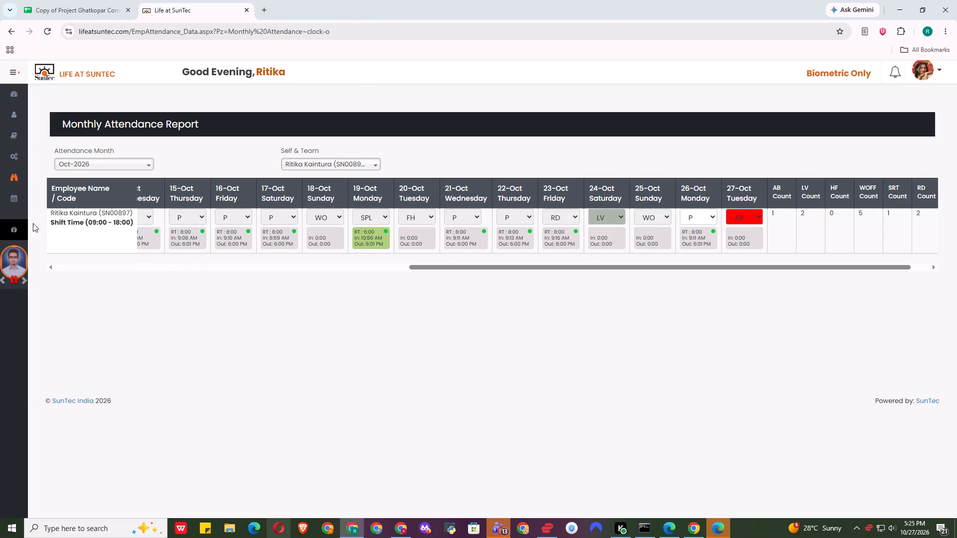
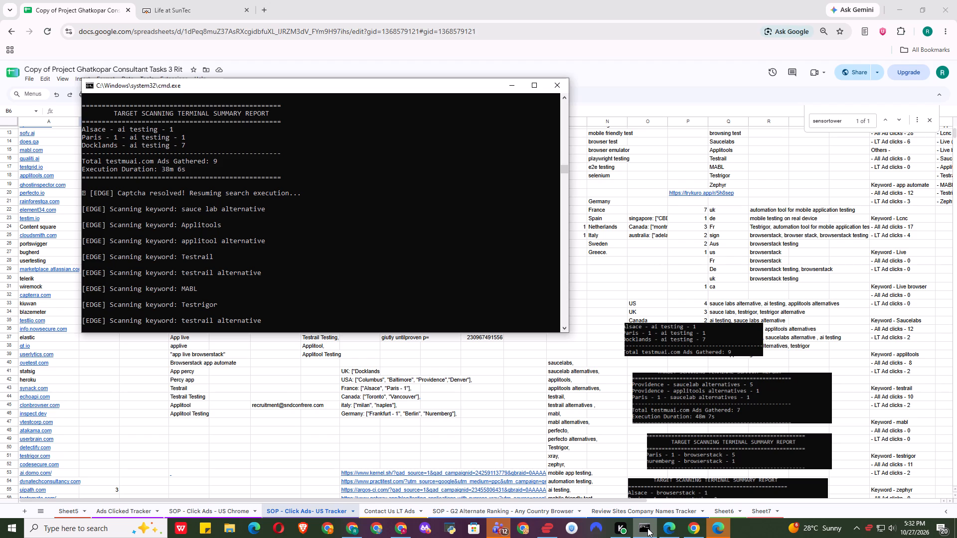
scroll(468, 415, up, 2)
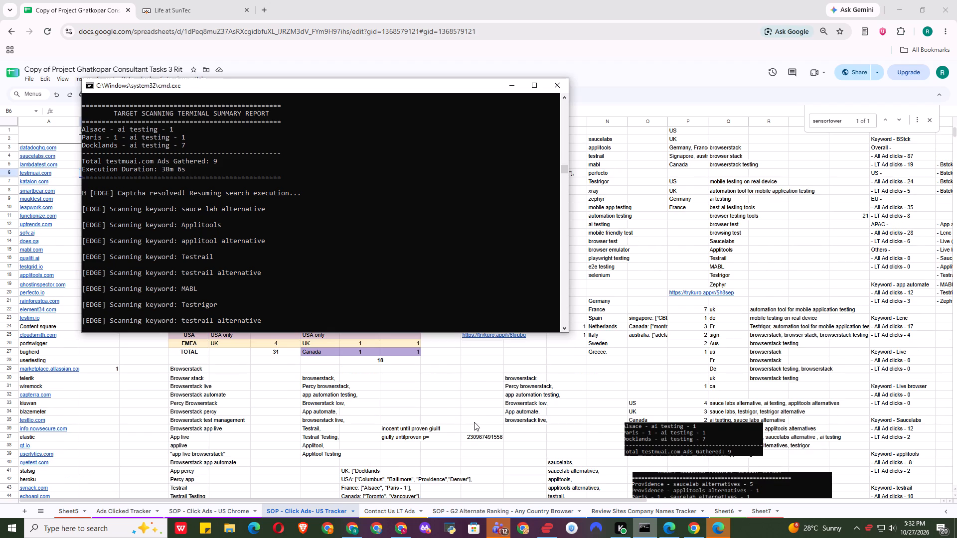
click(255, 410)
scroll(223, 333, up, 2)
click(111, 170)
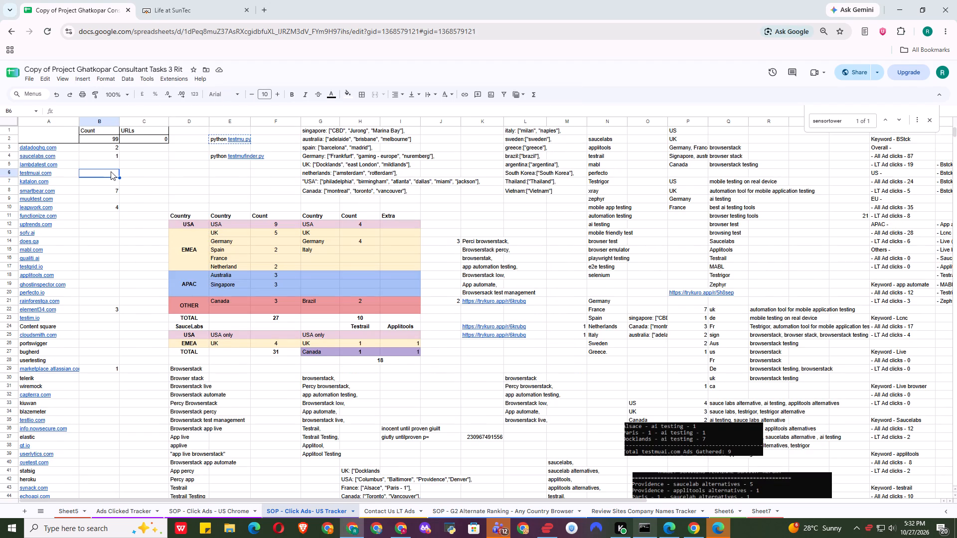
text(32)
key(Return)
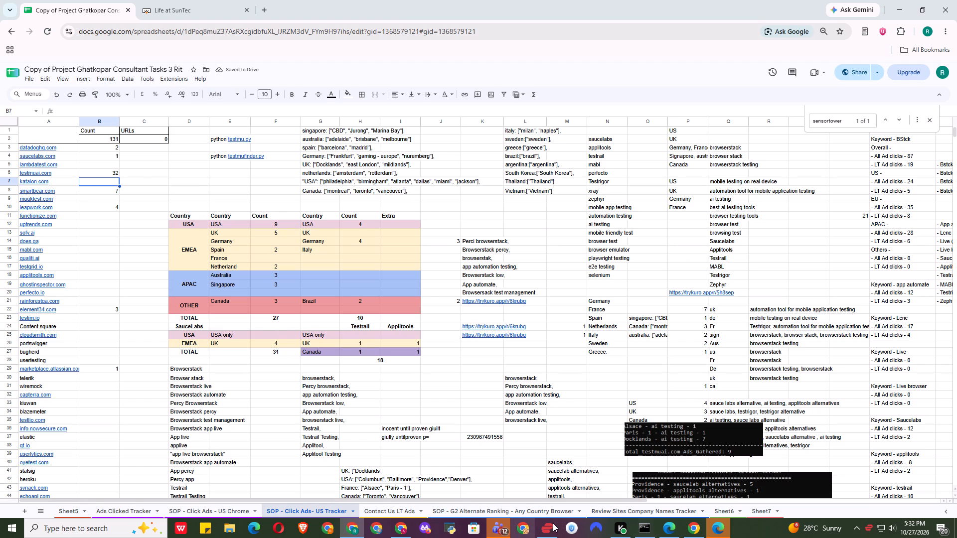
click(423, 455)
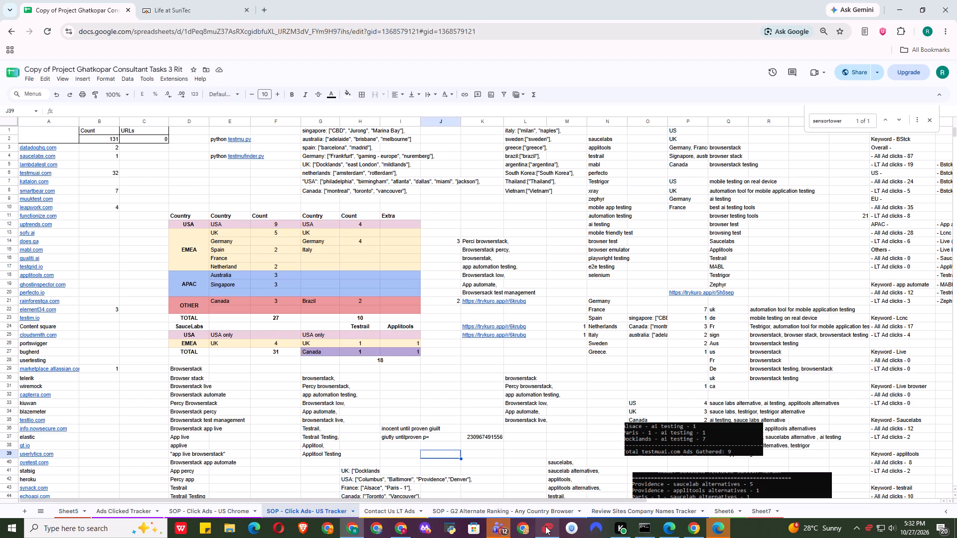
Copy the jscrambler domain name from its incognito ad page, find its row in the tracker's domain list and set its count to 3.
click(402, 532)
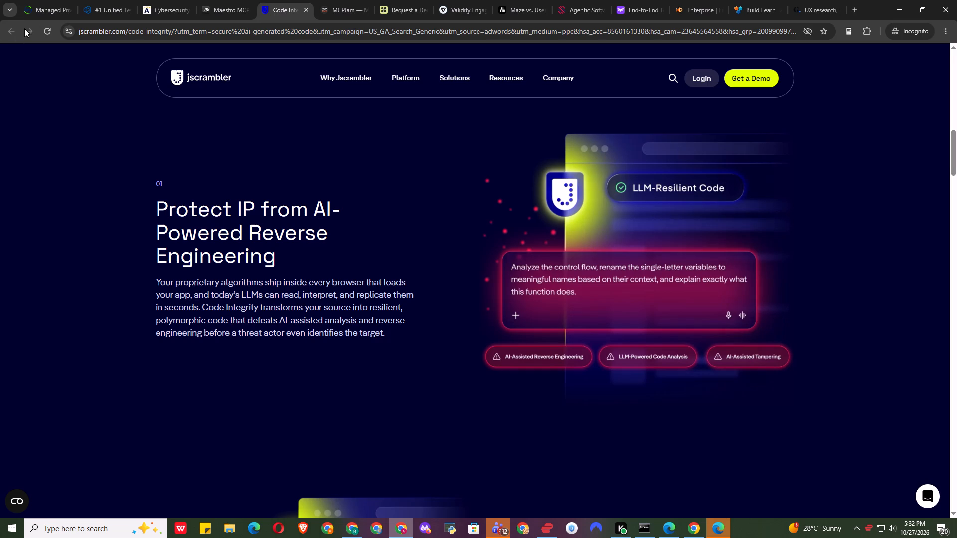
double_click(96, 26)
key(ctrl+c)
key(ctrl+c)
click(355, 534)
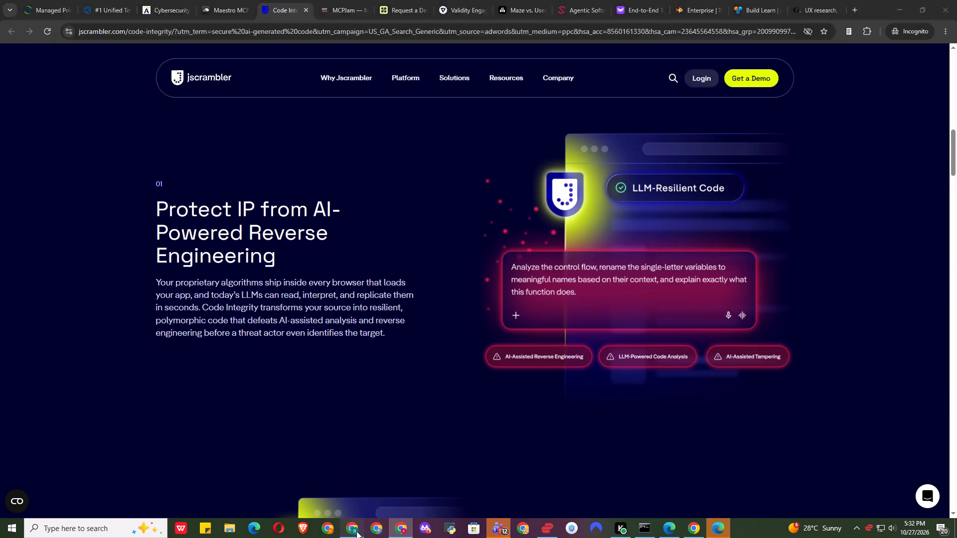
click(494, 287)
key(ctrl+f)
key(ctrl+v)
scroll(146, 244, down, 4)
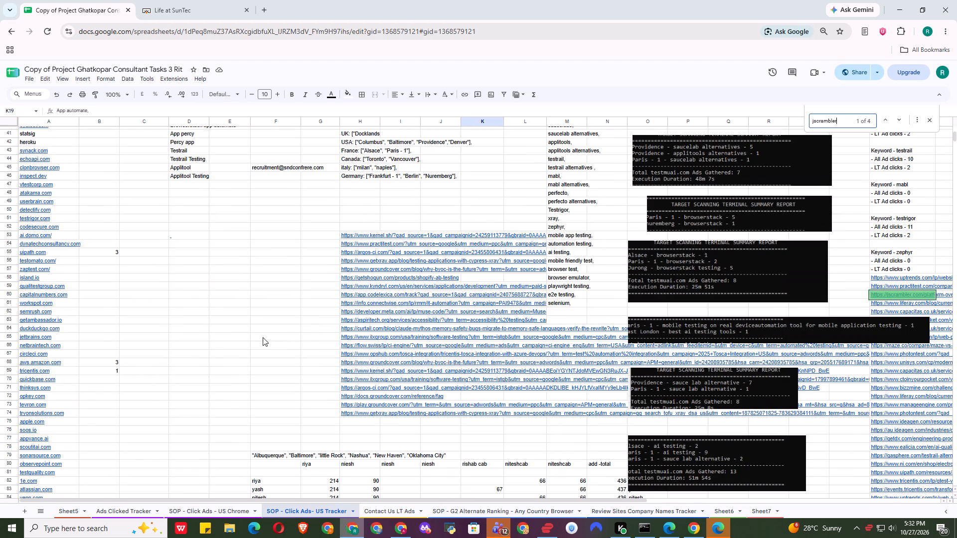
scroll(901, 117, up, 3)
click(884, 123)
scroll(185, 377, down, 4)
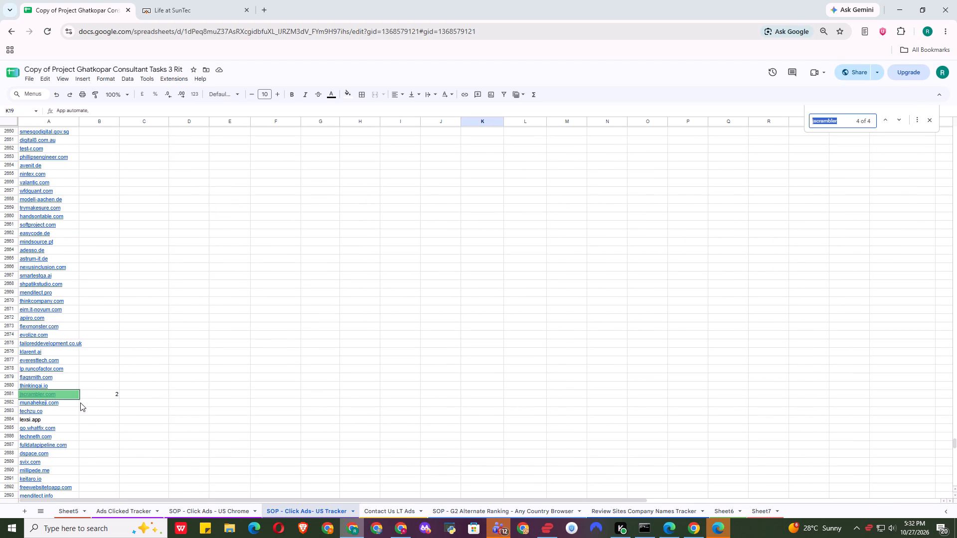
click(107, 290)
click(108, 297)
key(3)
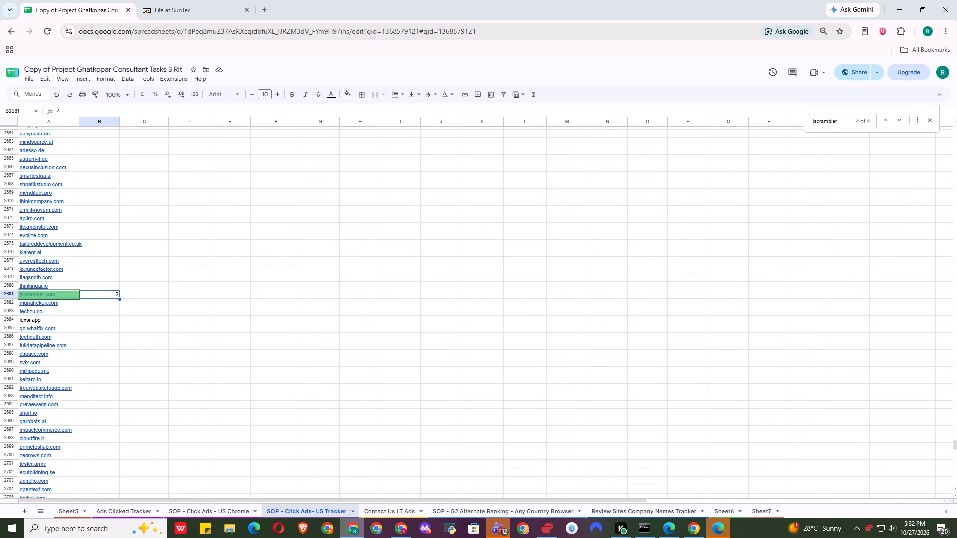
click(249, 300)
Return to the incognito Chrome window and close its first tab, the one titled "Managed Pri…".
click(402, 522)
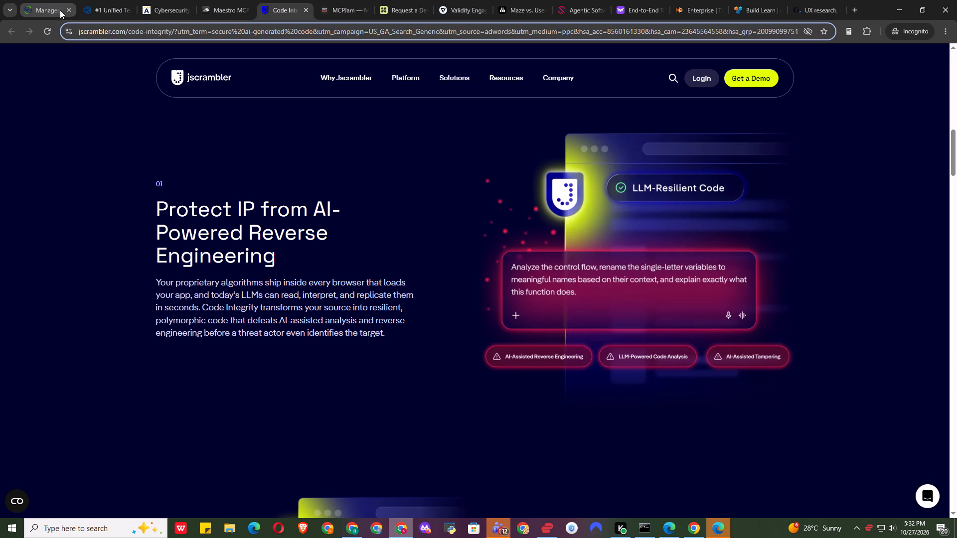
click(69, 12)
double_click(97, 32)
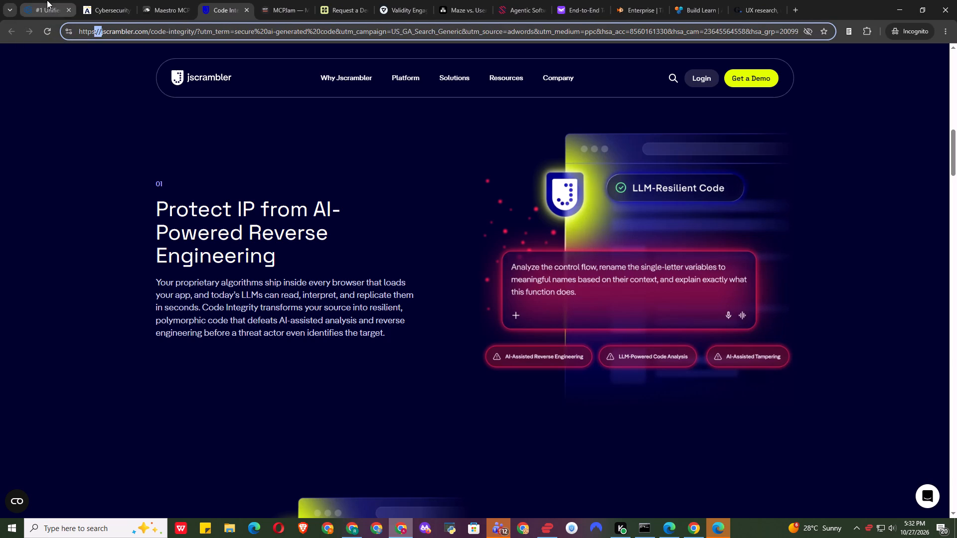
Copy the testmo domain name from its incognito ad page, find testmo.com in the tracker and set its count to 7.
click(47, 0)
double_click(82, 30)
key(ctrl+c)
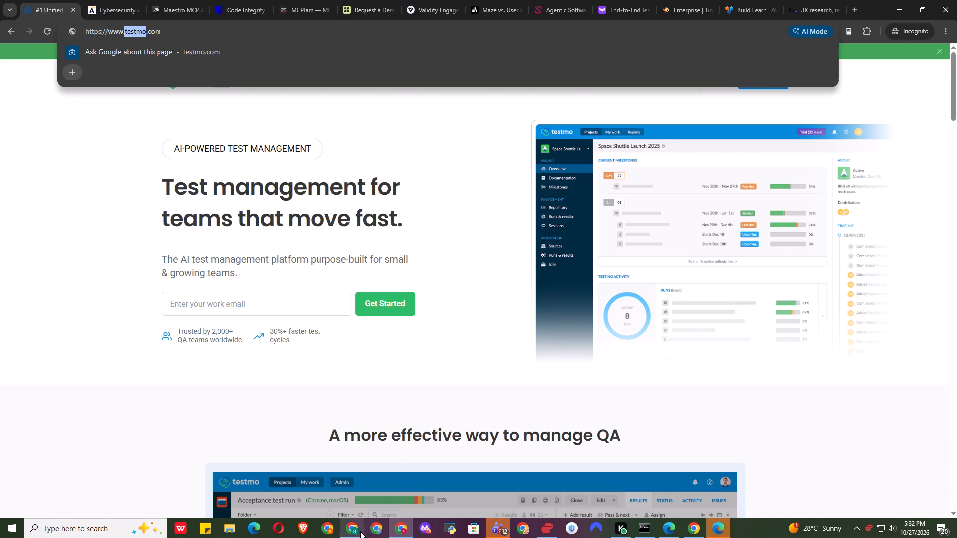
click(360, 531)
click(407, 383)
key(ctrl+f)
key(ctrl+v)
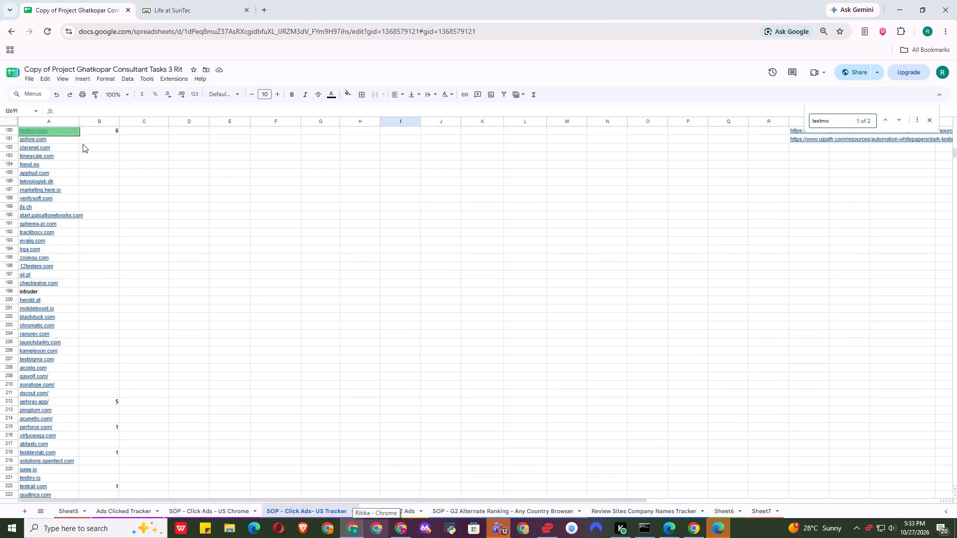
click(108, 132)
key(7)
click(397, 288)
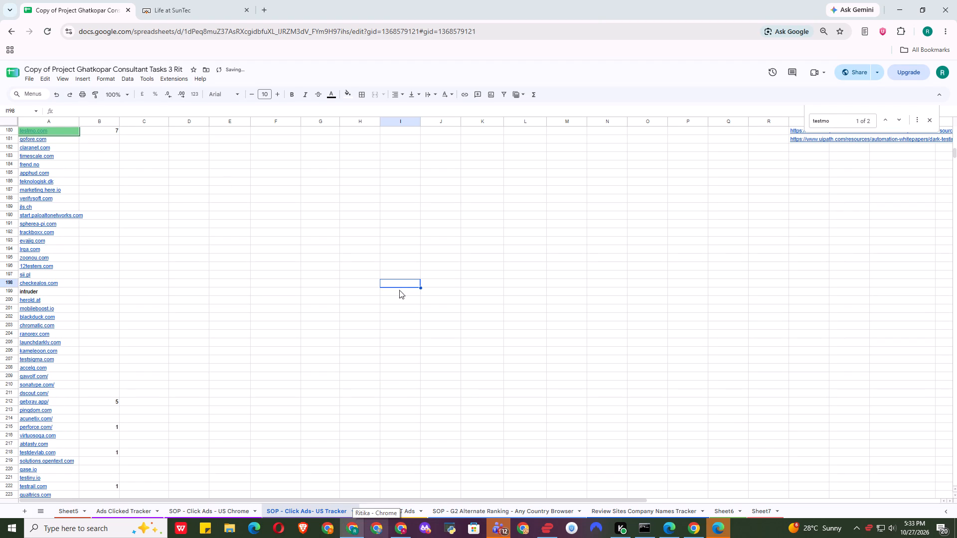
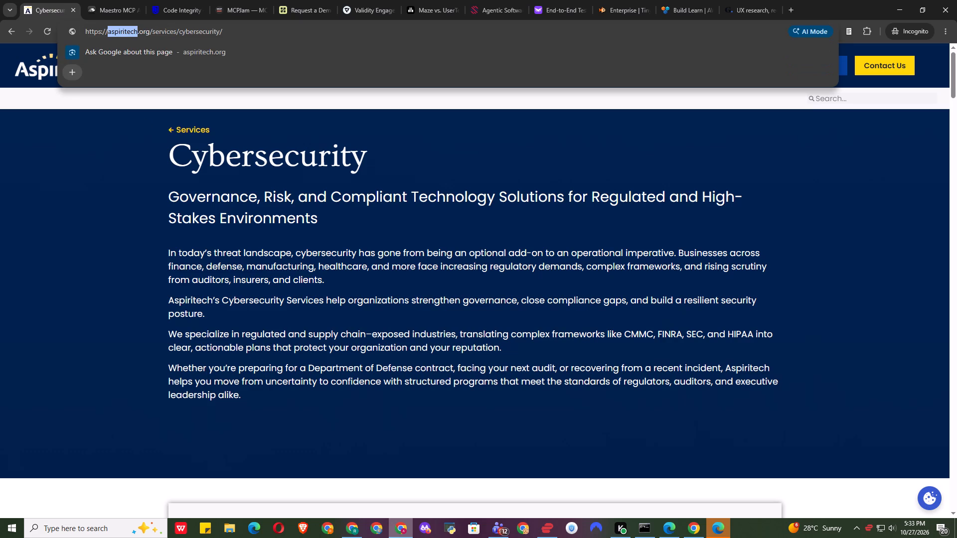
Find aspiritech.org in the US tracker, set its count to 3, and close the Aspiritech page in incognito Chrome.
click(353, 533)
click(368, 364)
key(ctrl+f)
key(ctrl+v)
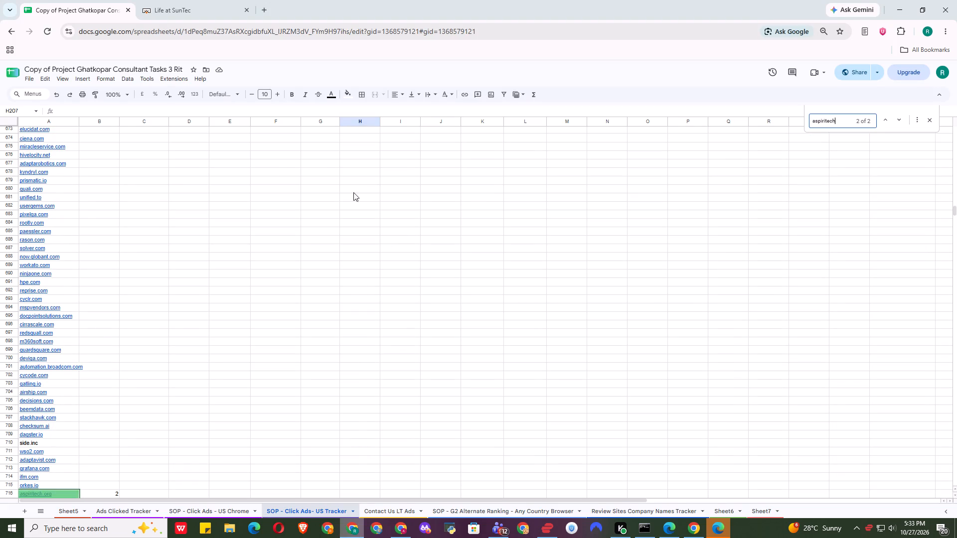
scroll(157, 225, down, 3)
click(95, 344)
key(3)
click(314, 338)
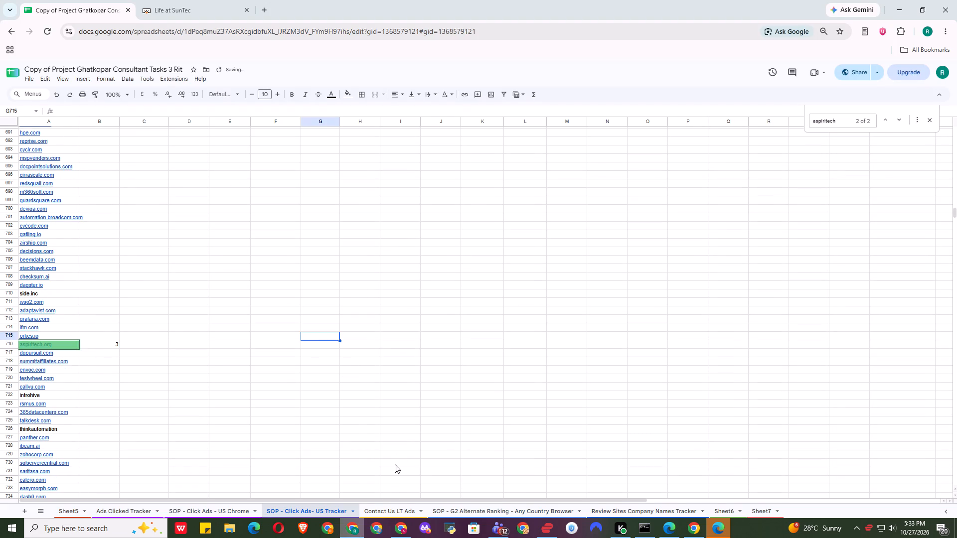
click(398, 533)
click(75, 9)
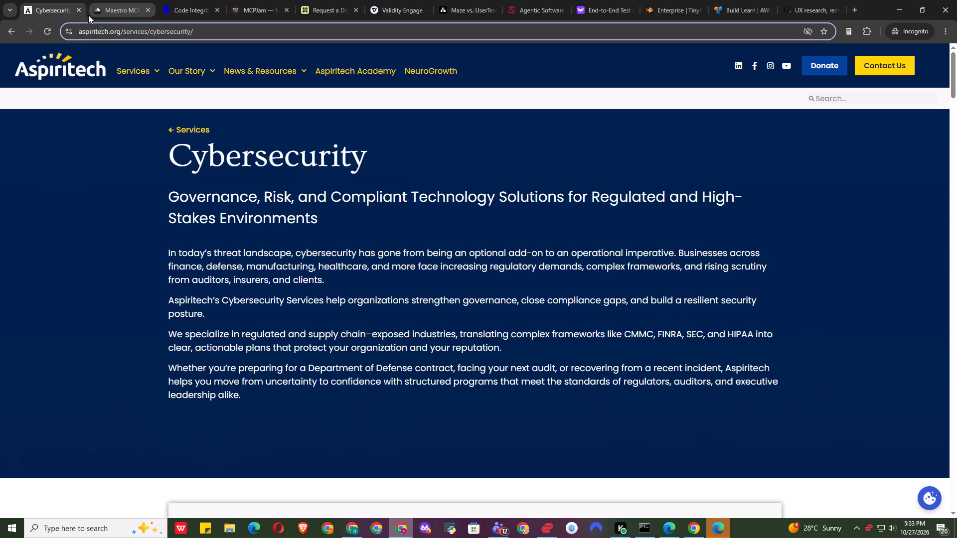
click(77, 10)
Copy swmansion from the Argent page's address, set argent.swmansion.com's count to 6 in the tracker, and close that ad page.
double_click(97, 26)
key(ctrl+c)
double_click(149, 32)
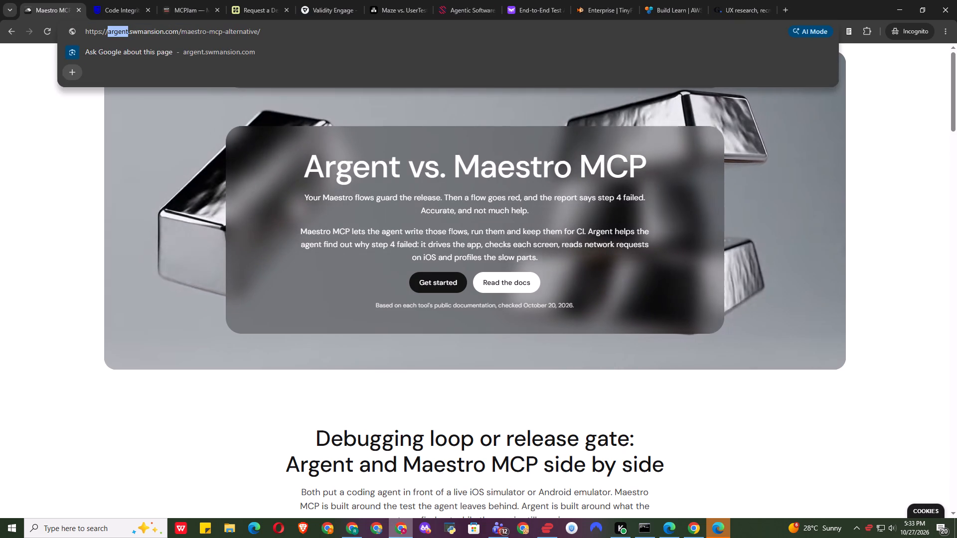
key(ctrl+c)
click(345, 535)
click(419, 406)
key(ctrl+f)
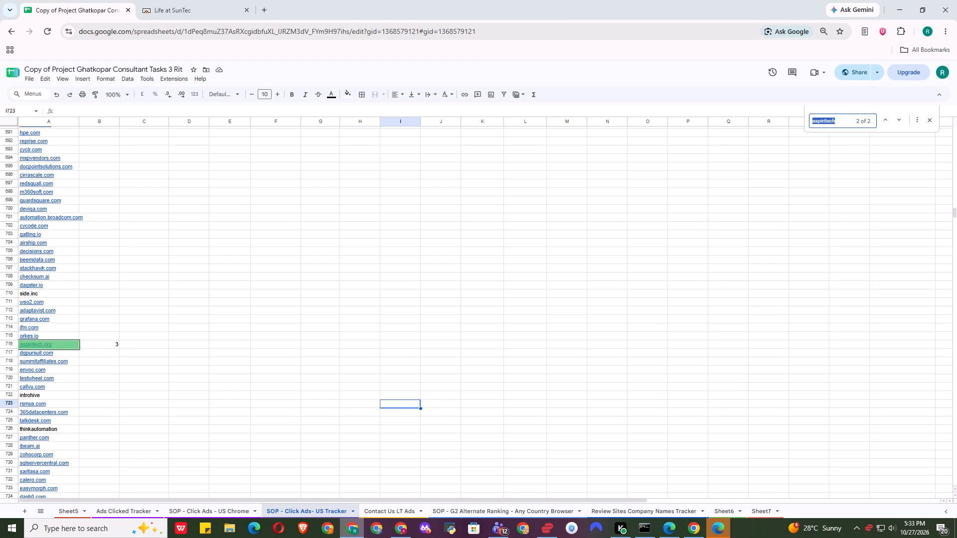
key(ctrl+v)
scroll(77, 247, down, 2)
click(104, 398)
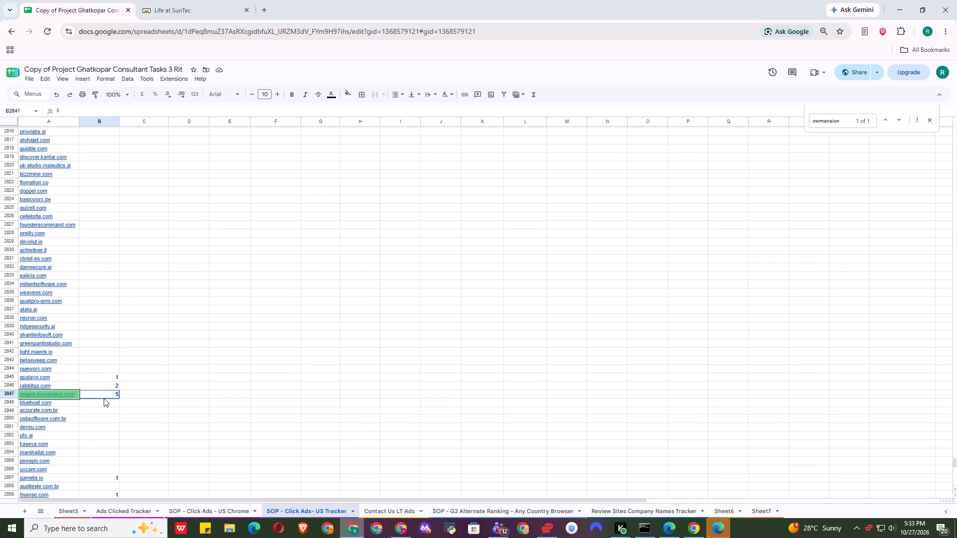
key(6)
click(305, 341)
click(904, 10)
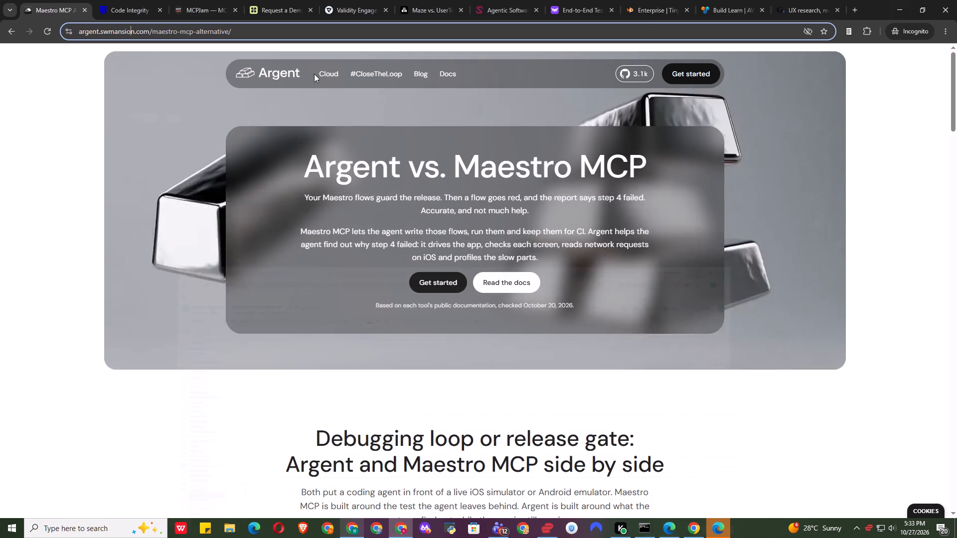
click(86, 8)
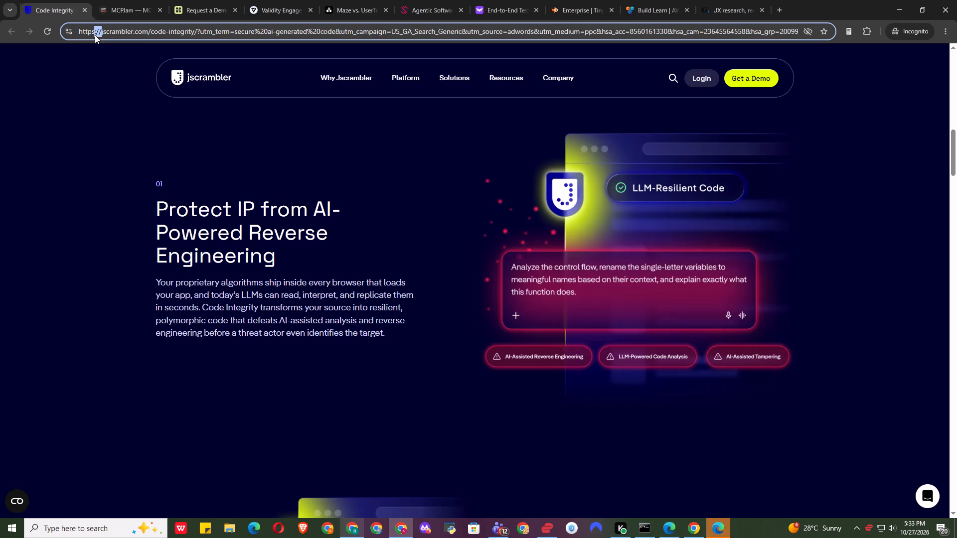
Copy the jscrambler domain name, set jscrambler.com's count to 4 in the tracker's domain list, and close its ad page.
double_click(126, 32)
key(ctrl+c)
click(356, 527)
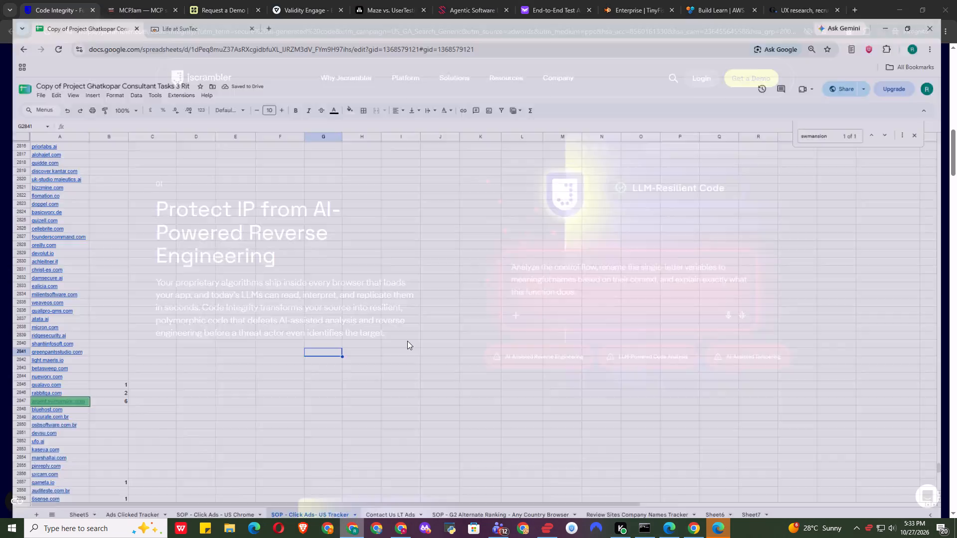
click(407, 341)
key(ctrl+f)
key(ctrl+v)
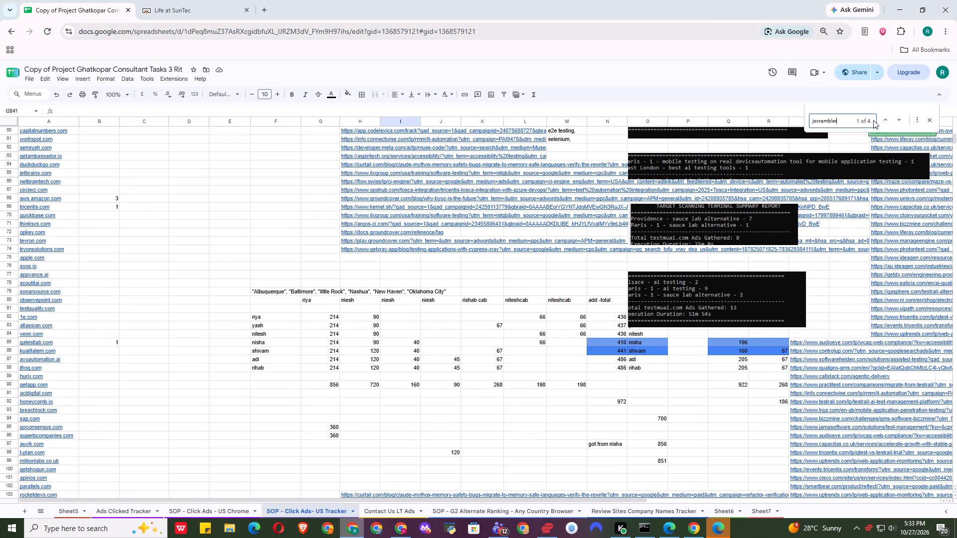
click(883, 122)
scroll(210, 360, down, 3)
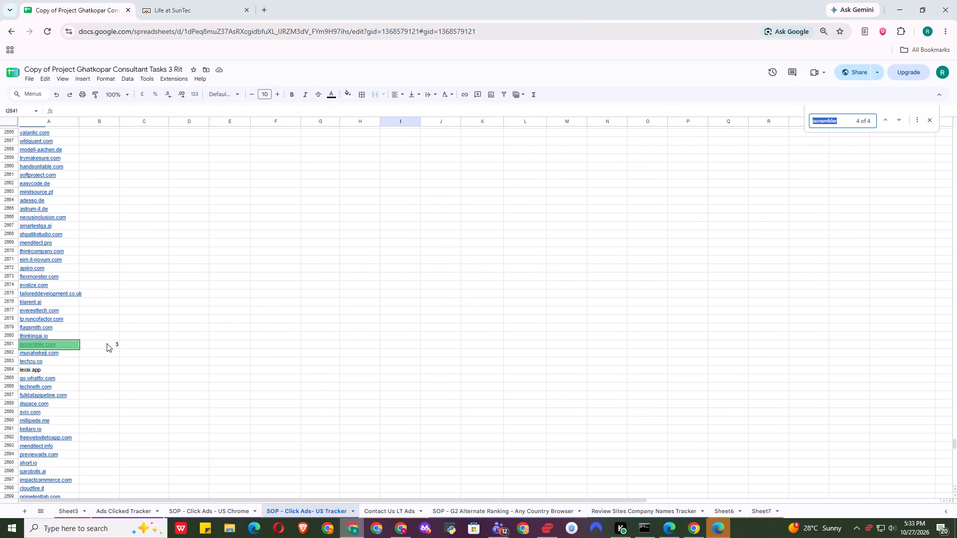
click(107, 343)
key(4)
click(289, 347)
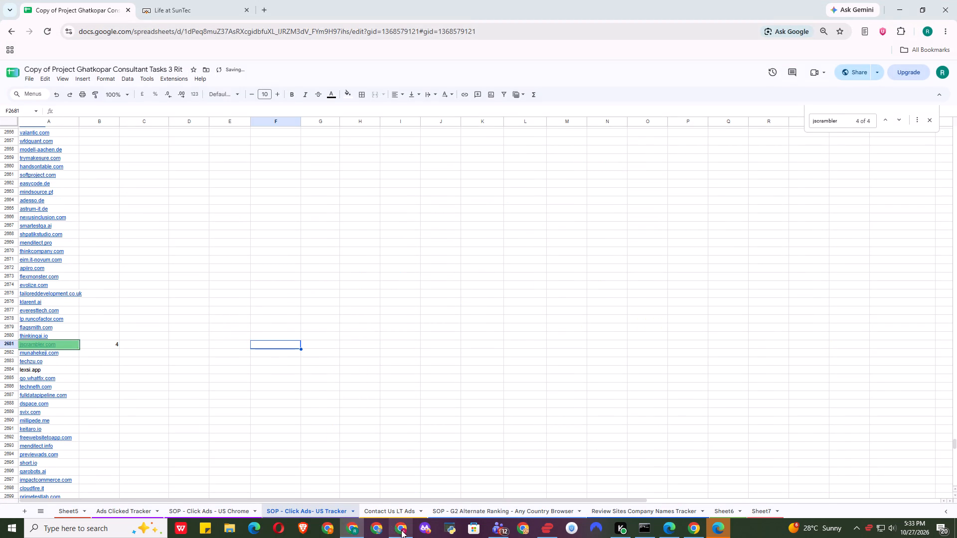
click(401, 530)
click(90, 9)
Copy the mcpjam domain name from its incognito ad page, find mcpjam.com in the tracker and set its count to 1.
double_click(84, 29)
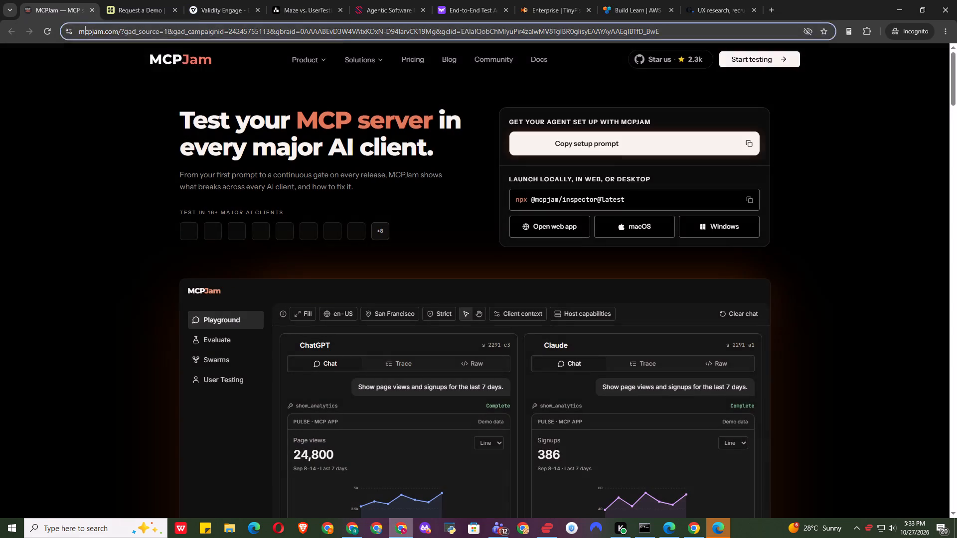
key(ctrl+c)
click(351, 528)
click(376, 371)
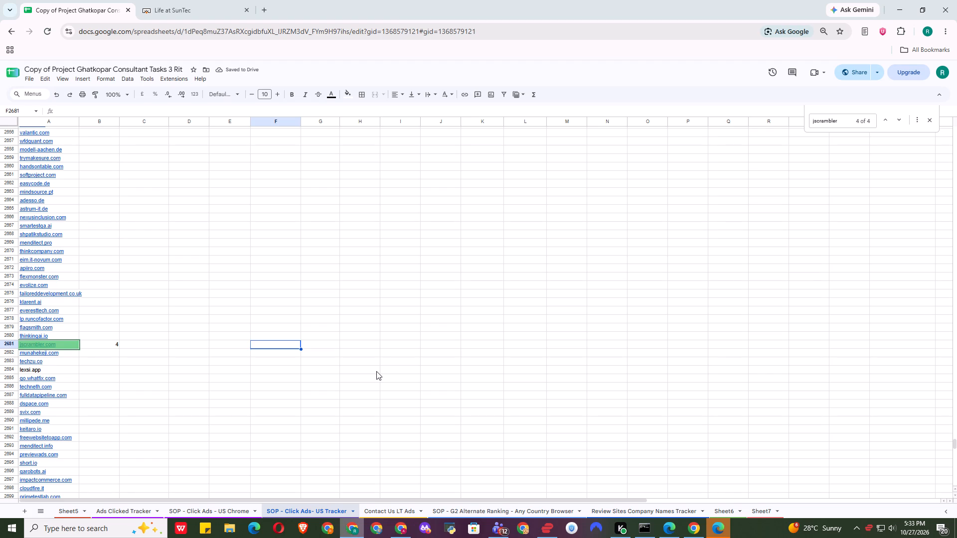
key(ctrl+f)
key(ctrl+v)
scroll(112, 328, down, 3)
click(93, 349)
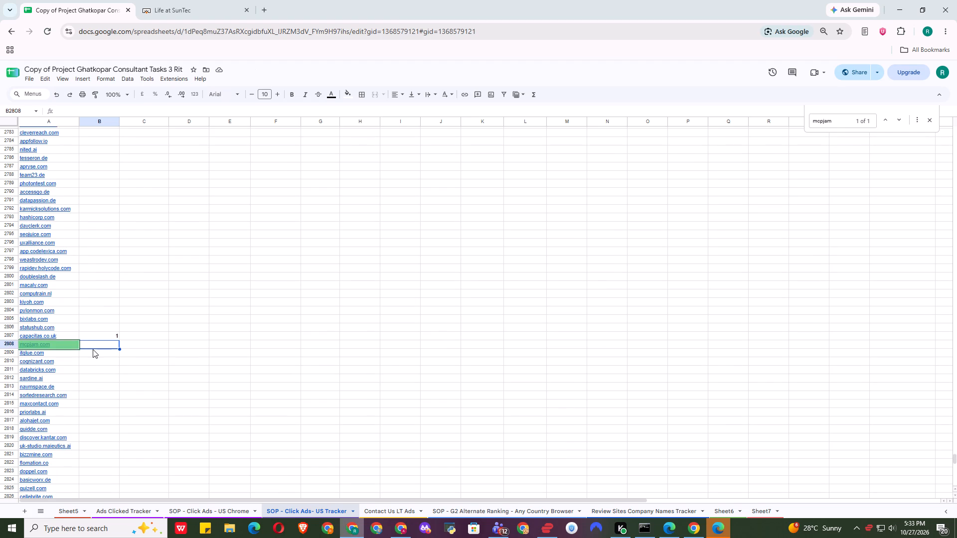
key(1)
click(332, 299)
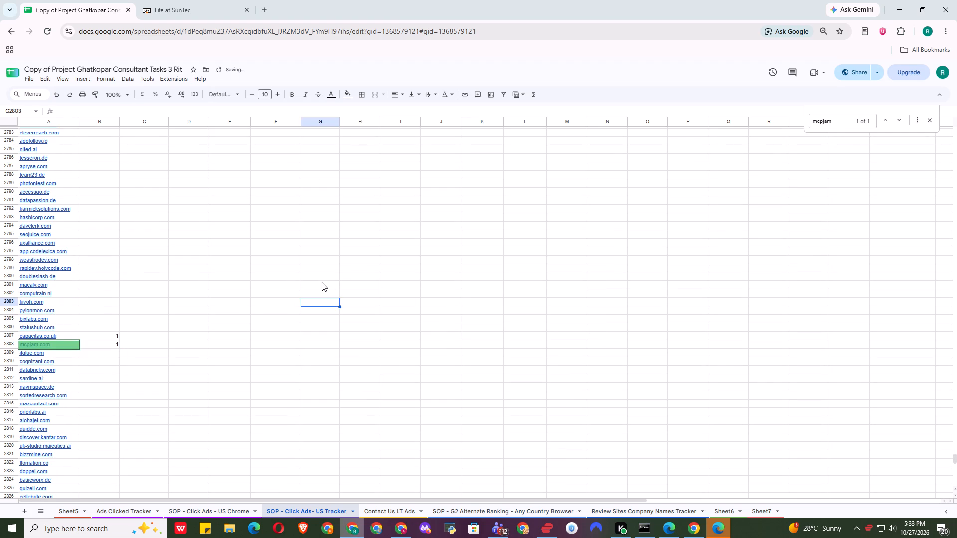
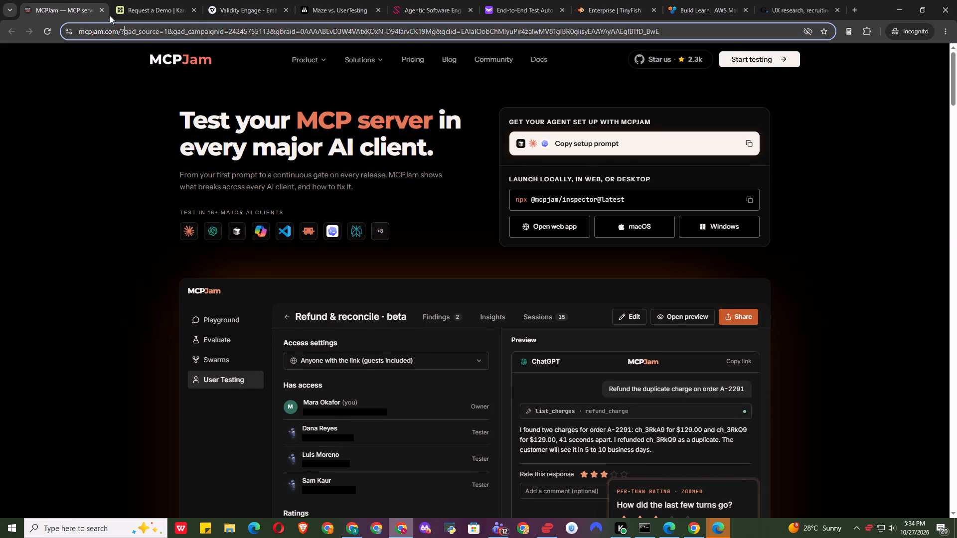
Close the MCPJam ad page in incognito Chrome.
click(100, 7)
Copy the kameleoon domain name from its incognito ad page's address and find it in the US tracker sheet.
double_click(85, 28)
key(ctrl+c)
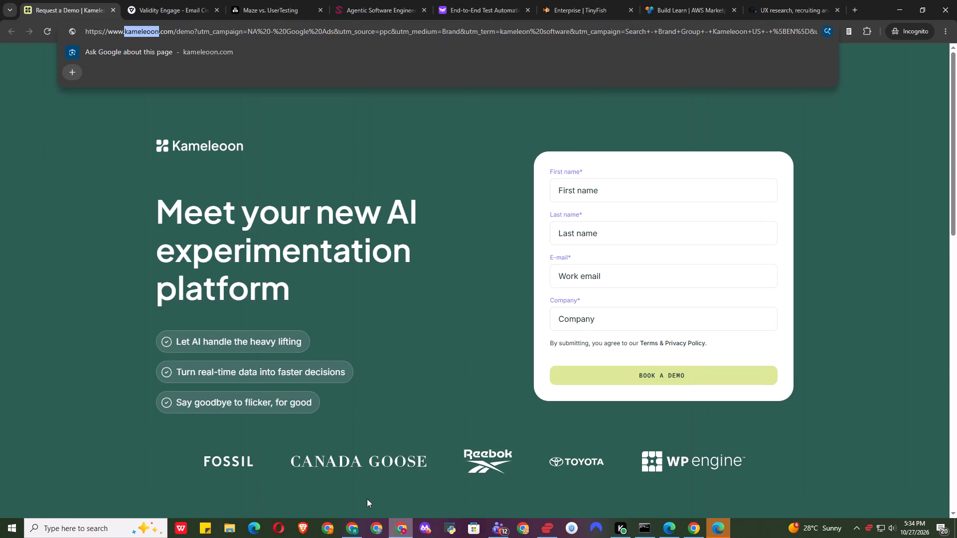
click(346, 533)
click(423, 223)
key(ctrl+f)
key(ctrl+v)
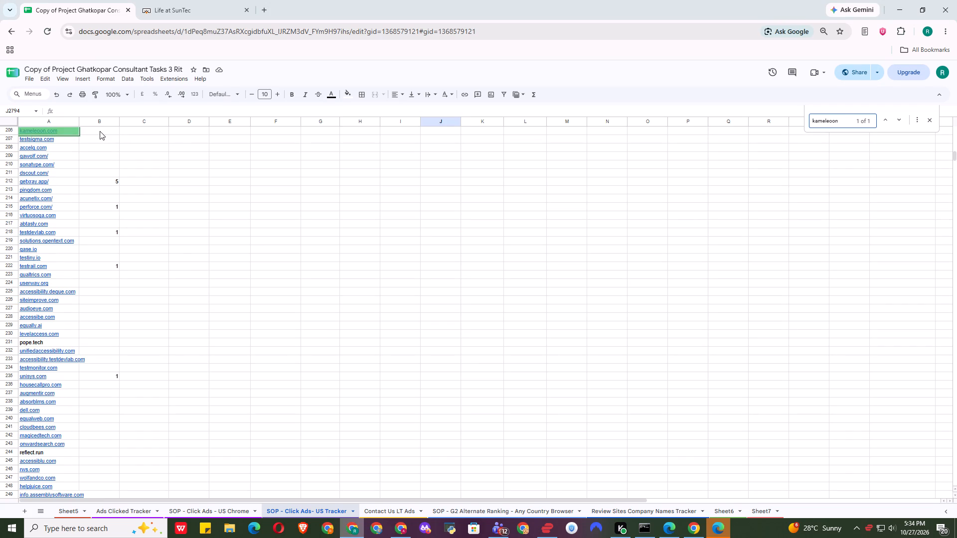
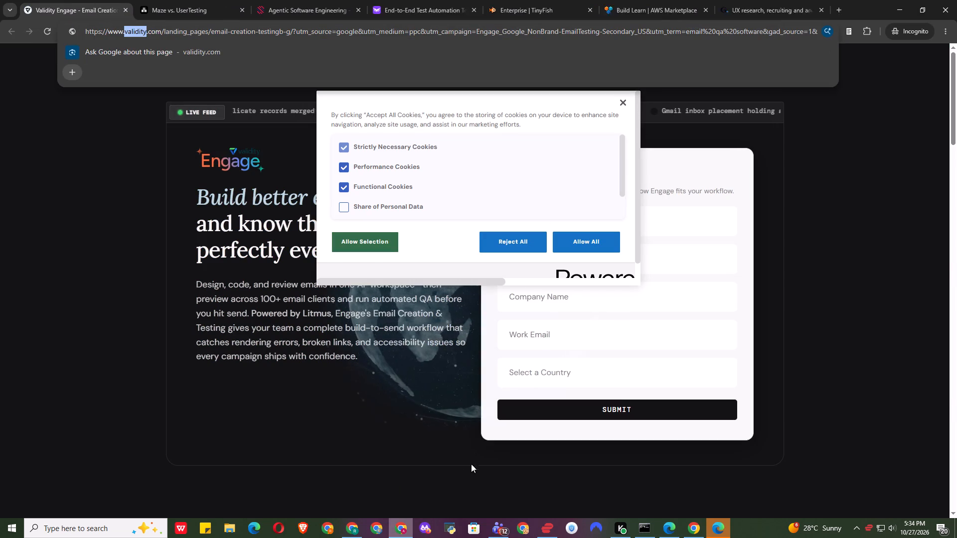
Find the copied validity domain in the US tracker sheet, set its count to 1, and close the Validity ad page.
click(354, 526)
click(497, 327)
key(ctrl+f)
key(ctrl+v)
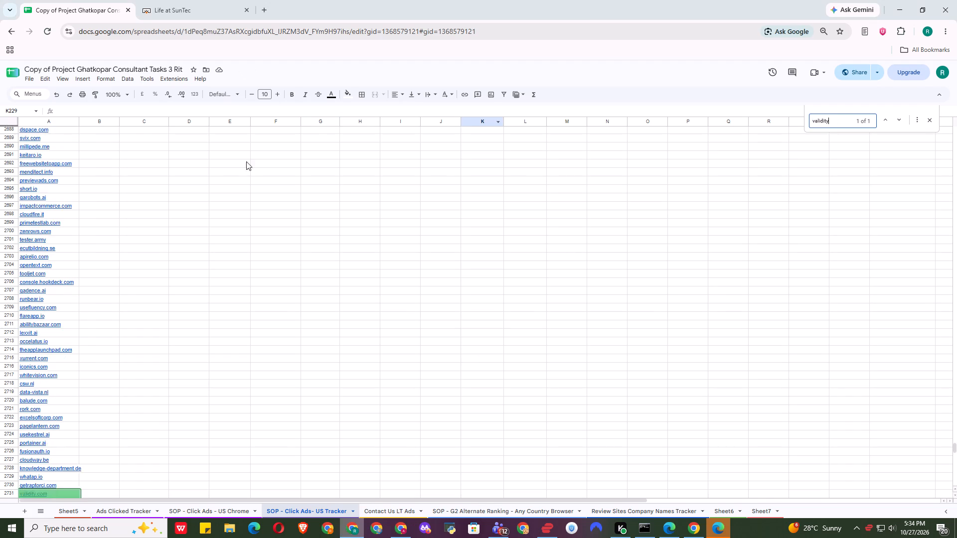
scroll(170, 275, down, 4)
click(100, 298)
key(1)
click(295, 341)
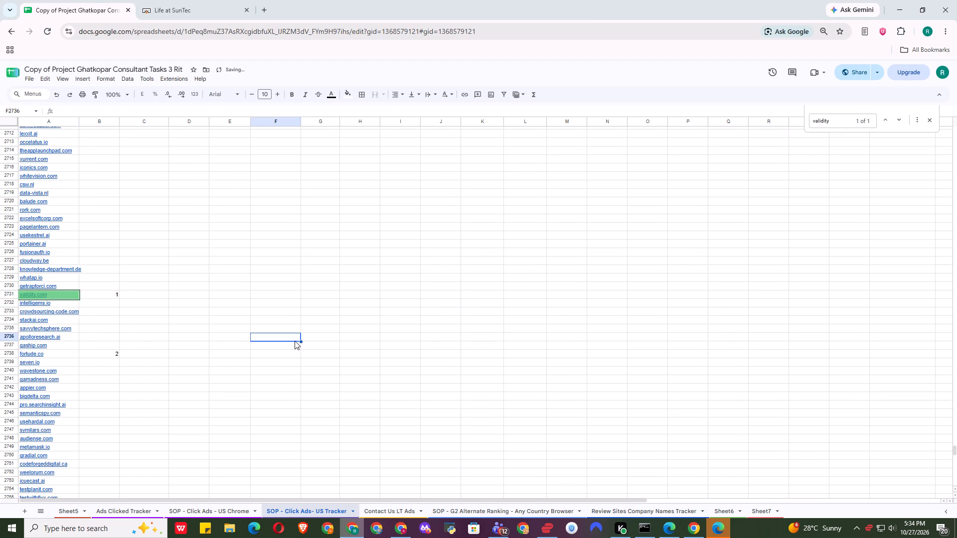
click(408, 527)
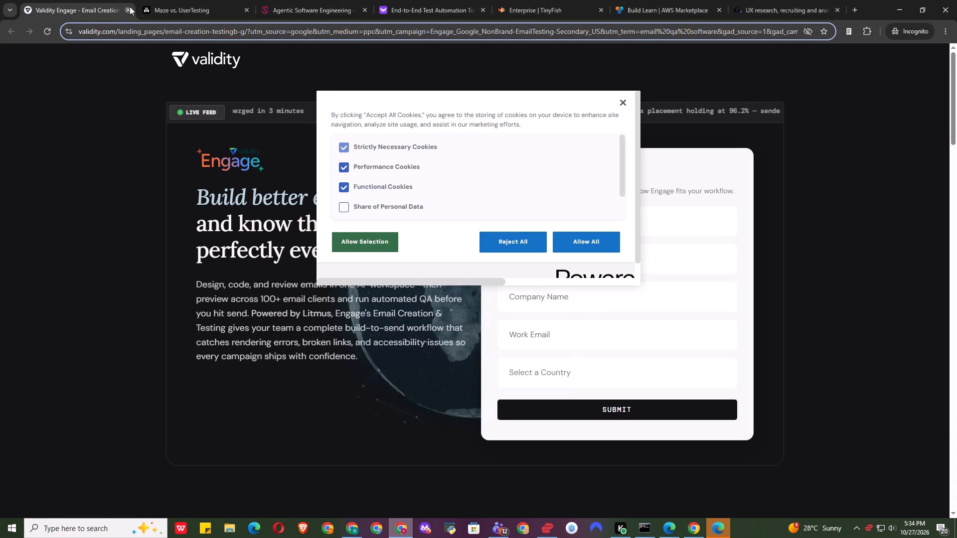
click(129, 7)
Look up the Maze ad page's domain in the US tracker, set the maze.co count to 1, and close the ad page.
double_click(93, 27)
key(ctrl+c)
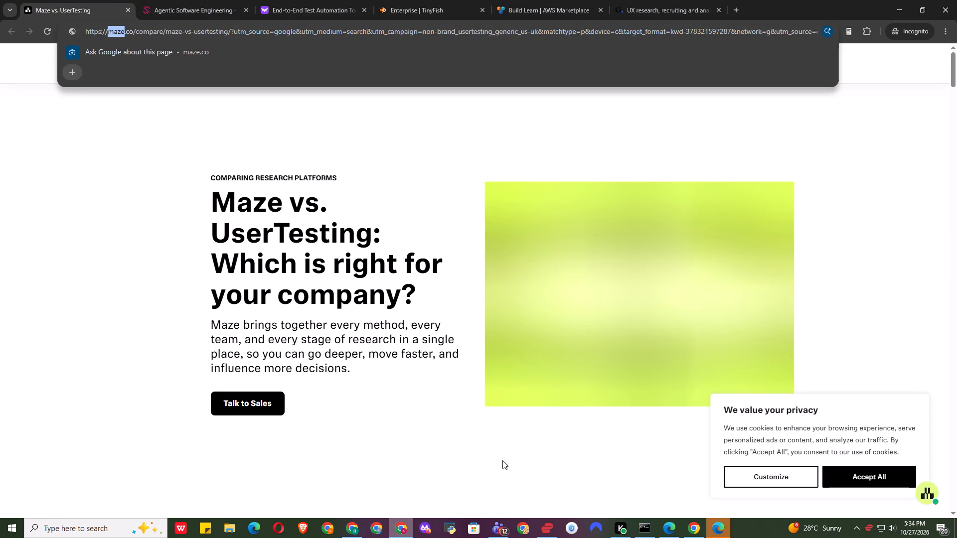
click(361, 534)
click(454, 386)
key(ctrl+f)
key(ctrl+v)
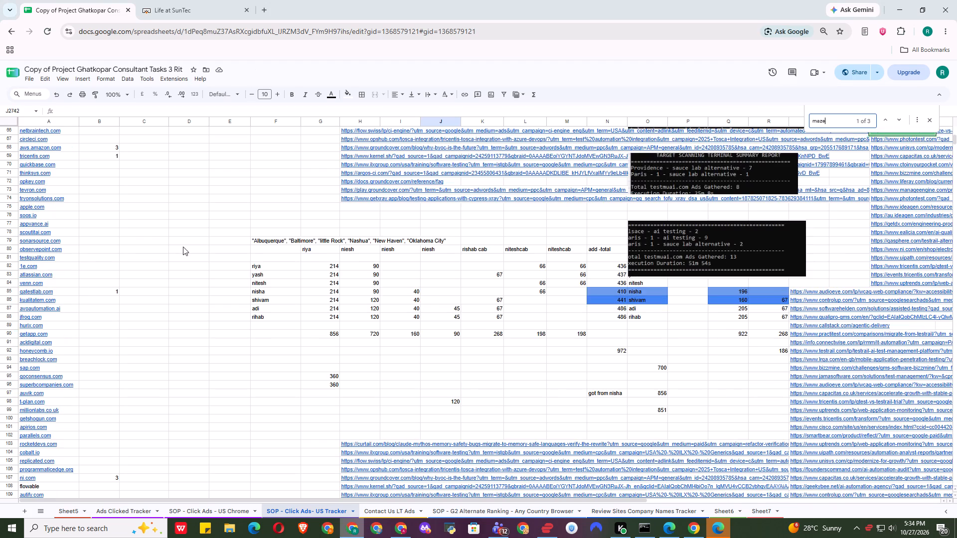
scroll(200, 312, down, 2)
scroll(629, 239, up, 3)
click(886, 109)
click(885, 123)
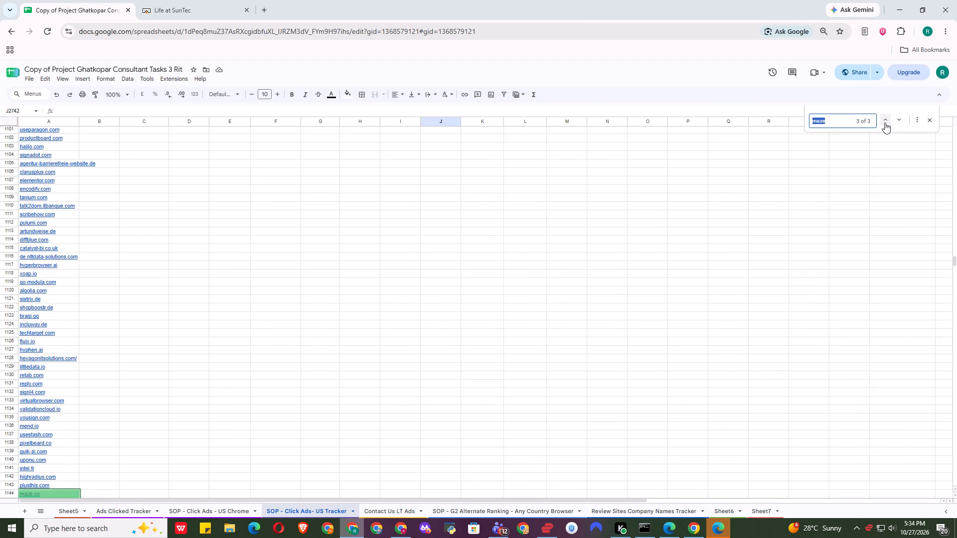
double_click(885, 123)
scroll(173, 461, down, 3)
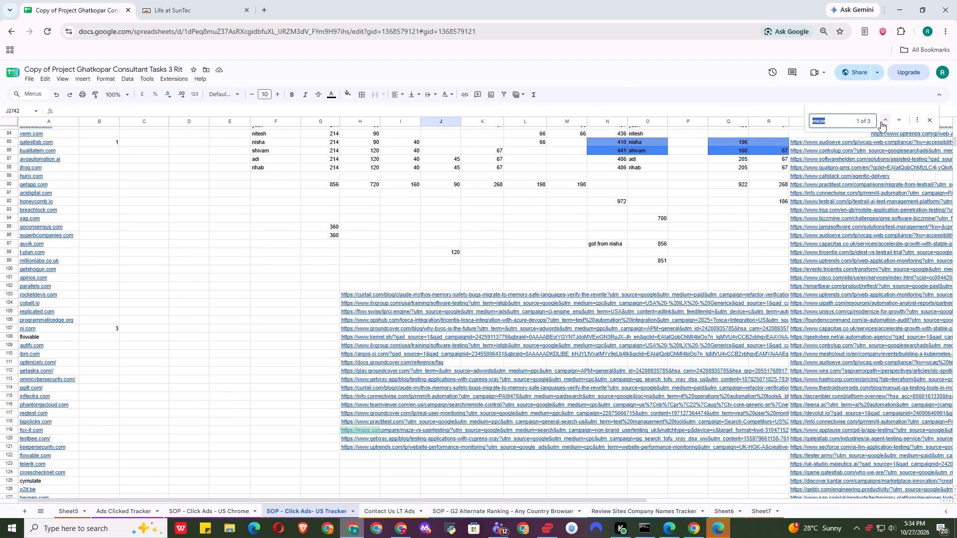
click(881, 122)
scroll(149, 378, down, 3)
click(111, 342)
key(1)
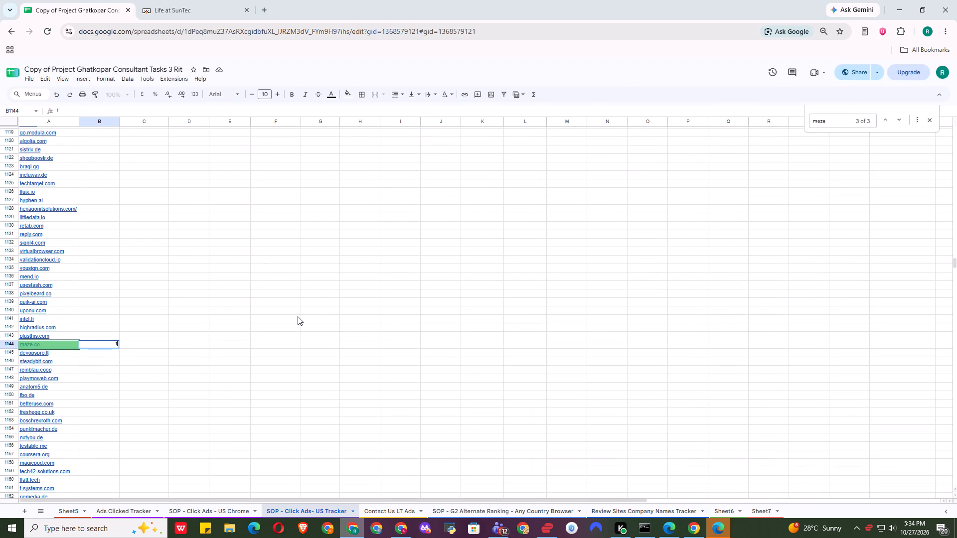
click(298, 316)
click(397, 526)
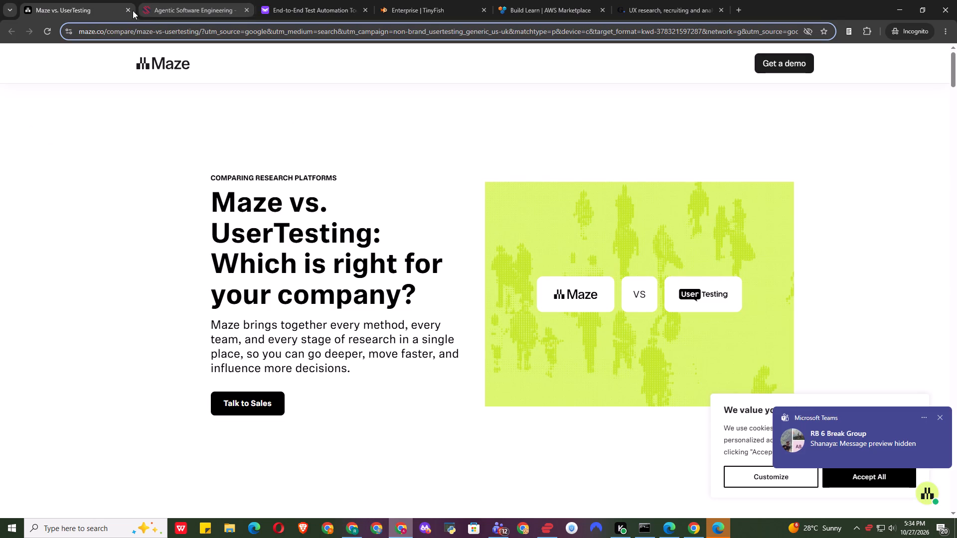
click(130, 13)
Look up the Sutherland ad page's domain in the tracker, set the sutherlandglobal.com count to 1, and close the ad page.
double_click(93, 32)
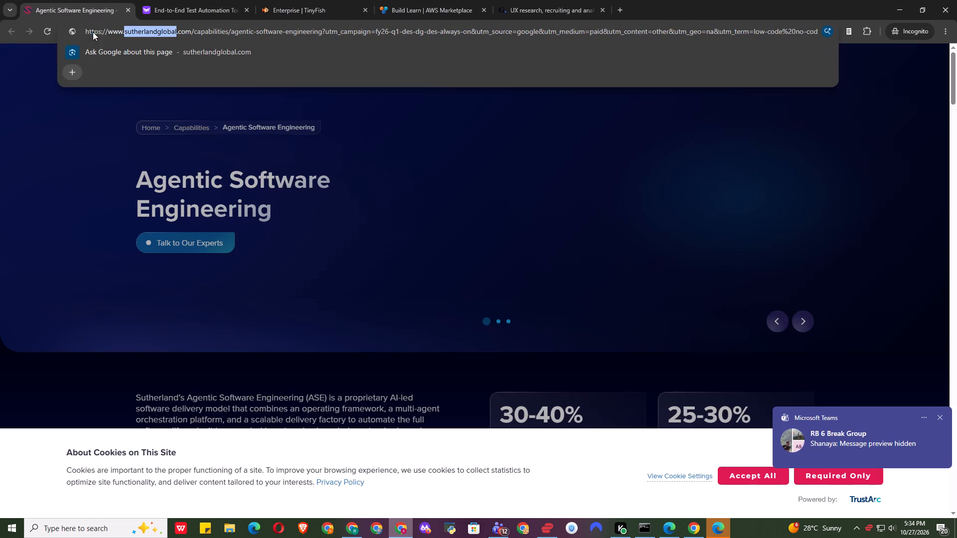
key(ctrl+c)
click(359, 533)
click(457, 322)
key(ctrl+f)
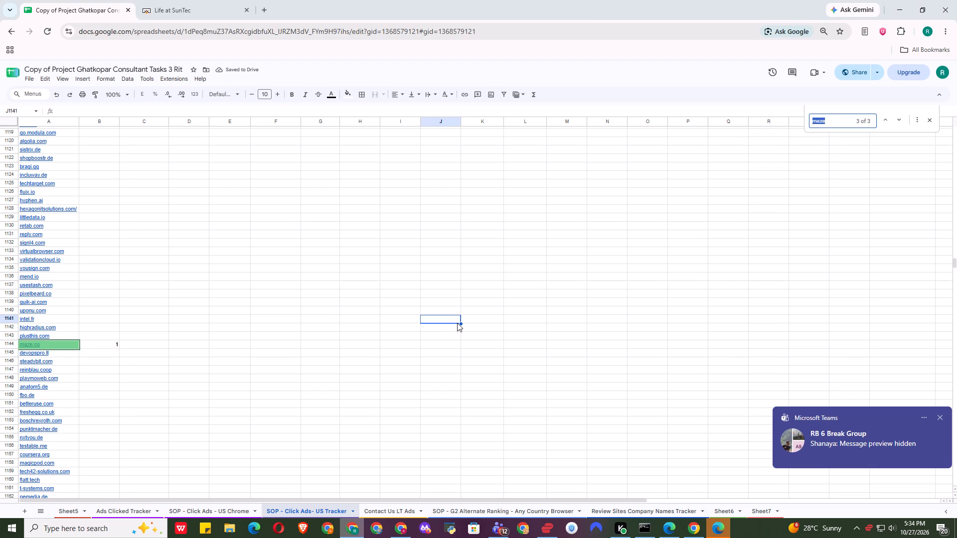
key(ctrl+v)
click(94, 130)
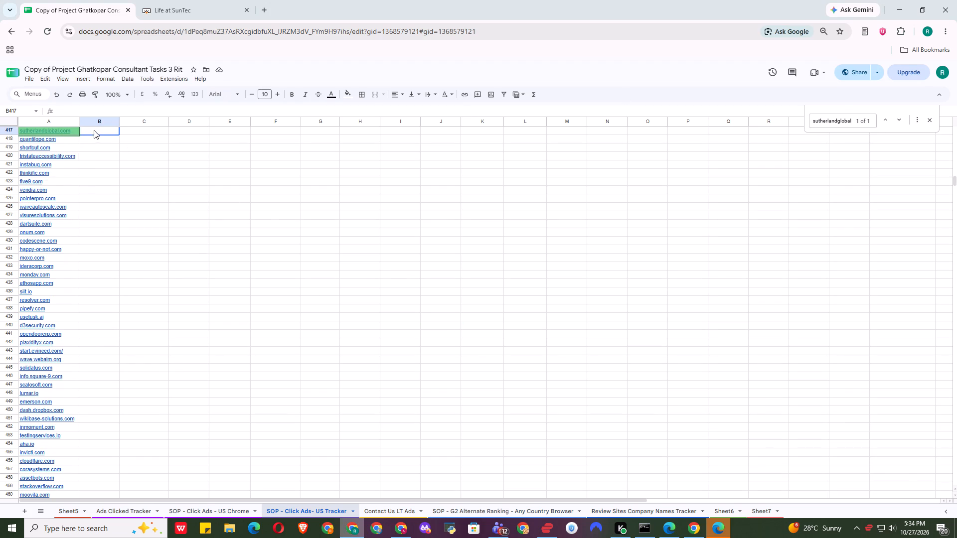
key(1)
click(367, 259)
click(405, 522)
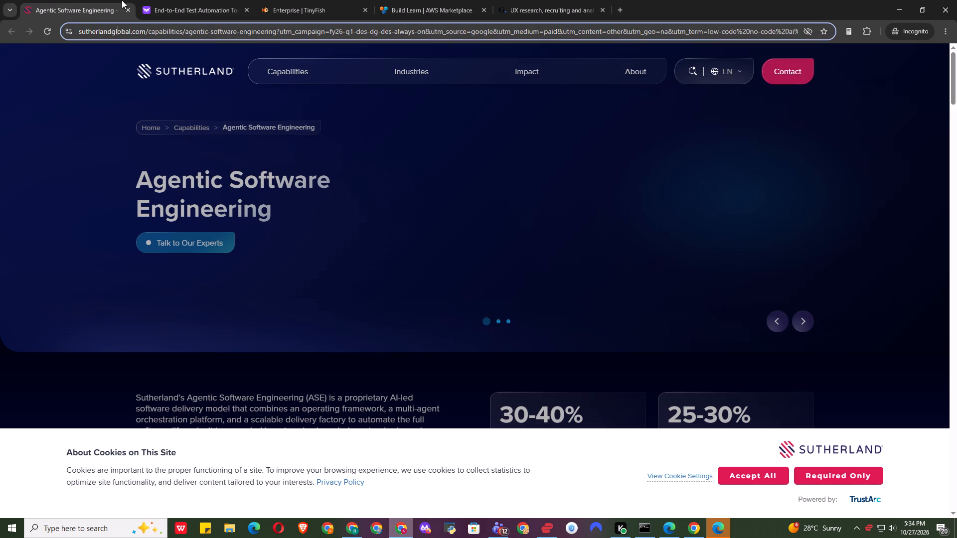
click(129, 8)
Look up the Owlity ad page's domain in the tracker, set the owlity.ai count to 1, and close the ad page.
double_click(97, 28)
key(ctrl+c)
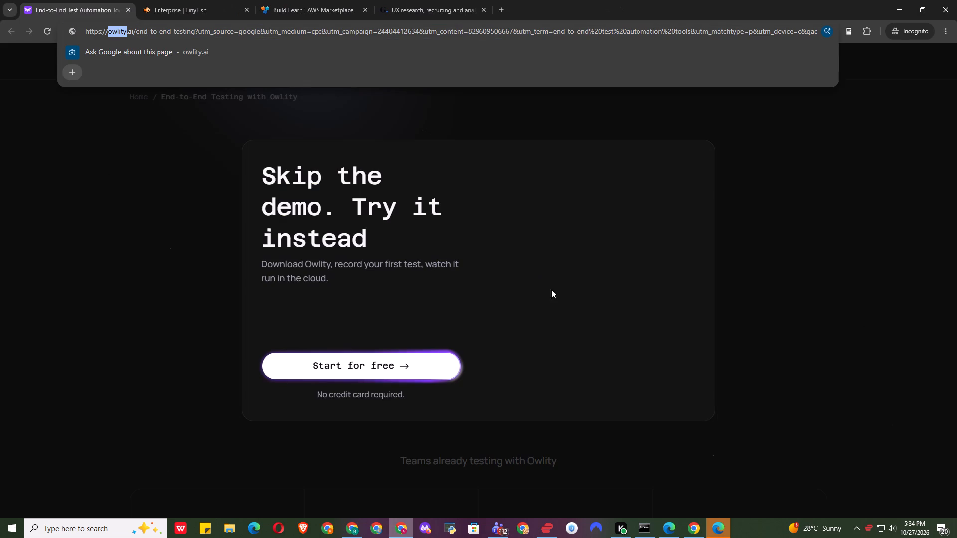
click(342, 534)
click(372, 334)
key(ctrl+f)
key(ctrl+v)
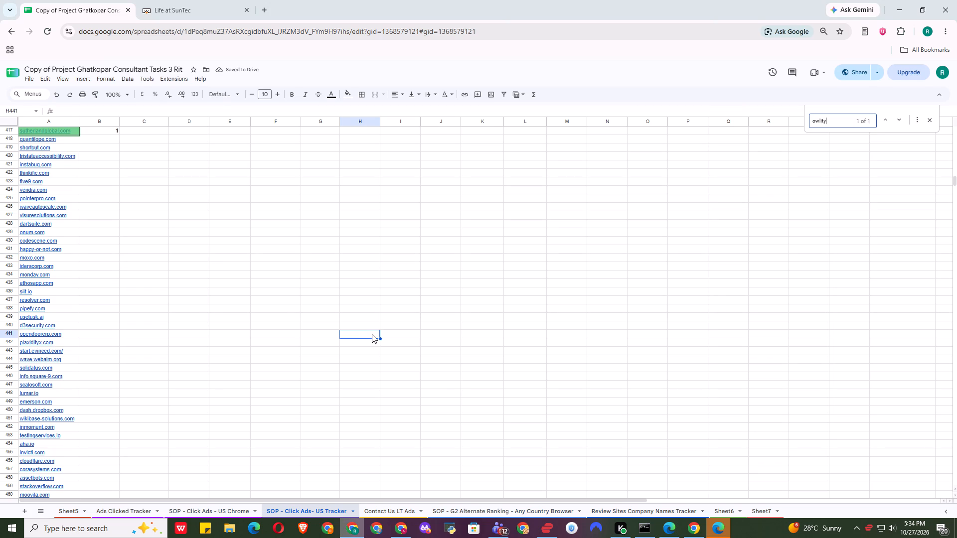
scroll(130, 344, down, 4)
click(93, 286)
click(96, 297)
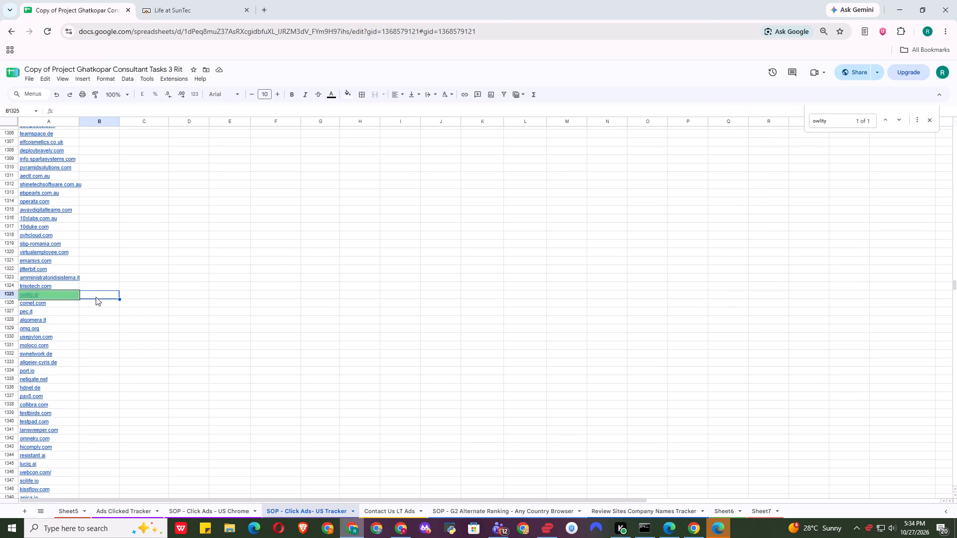
key(1)
click(401, 284)
click(402, 534)
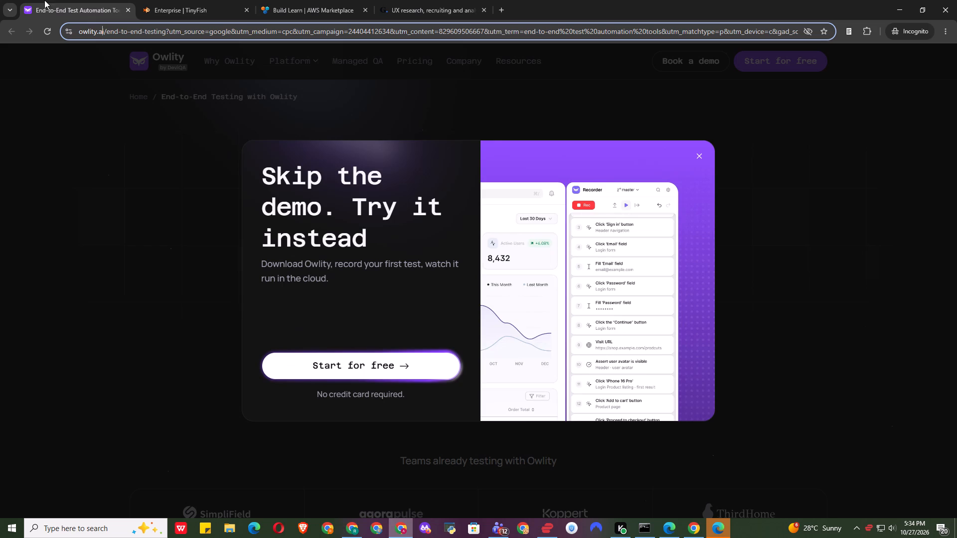
click(128, 11)
Look up the TinyFish ad page's domain in the tracker, set the tinyfish.ai count to 1, and close the ad page.
double_click(89, 30)
key(ctrl+c)
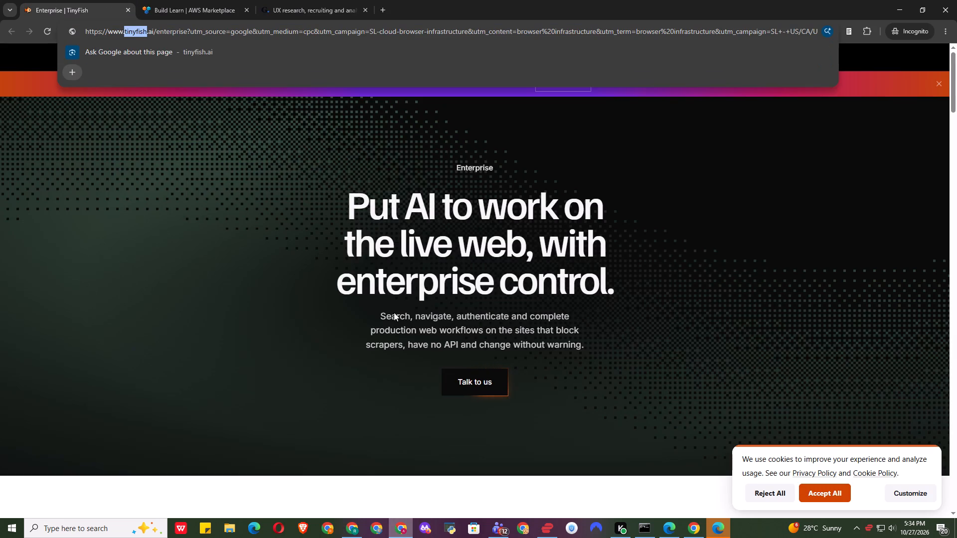
click(347, 526)
click(395, 347)
key(ctrl+f)
key(ctrl+v)
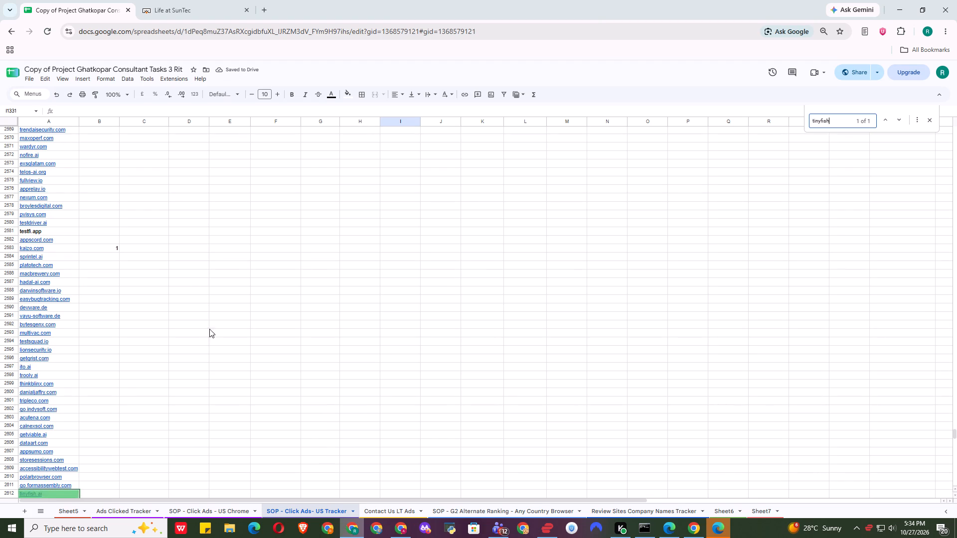
scroll(106, 271, down, 3)
click(100, 348)
key(1)
drag(324, 349, 331, 359)
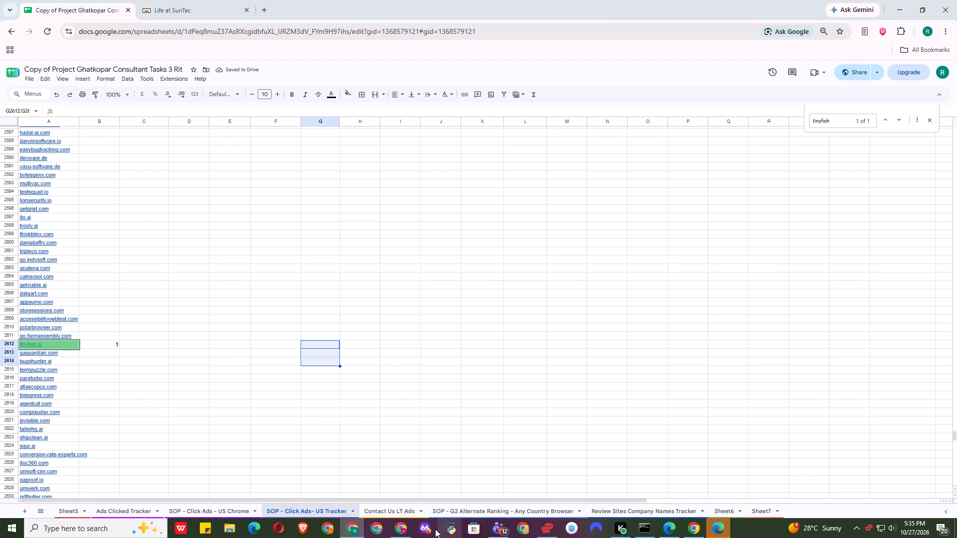
click(409, 529)
click(124, 8)
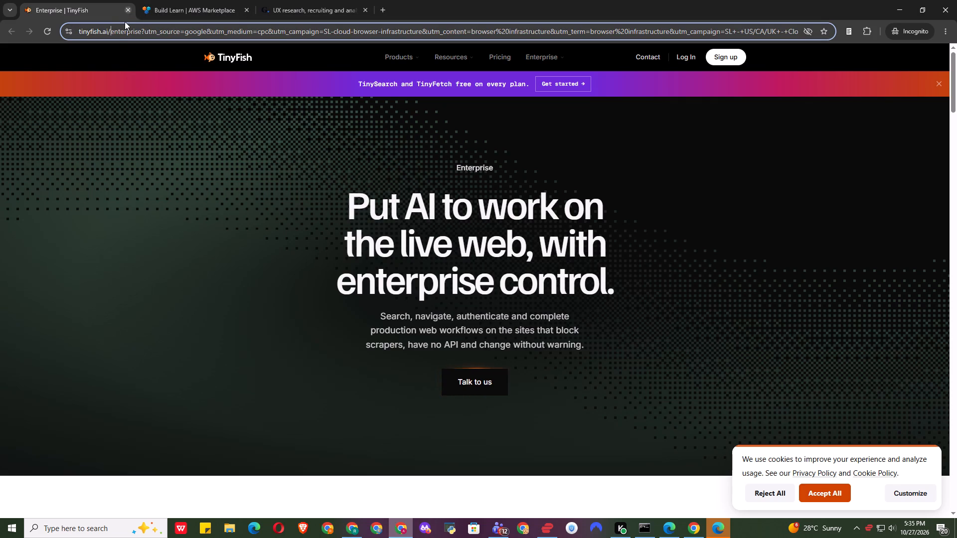
click(126, 13)
Copy the amazon domain name from the AWS Marketplace ad page's address and set the aws.amazon.com count to 4 in the tracker.
double_click(97, 25)
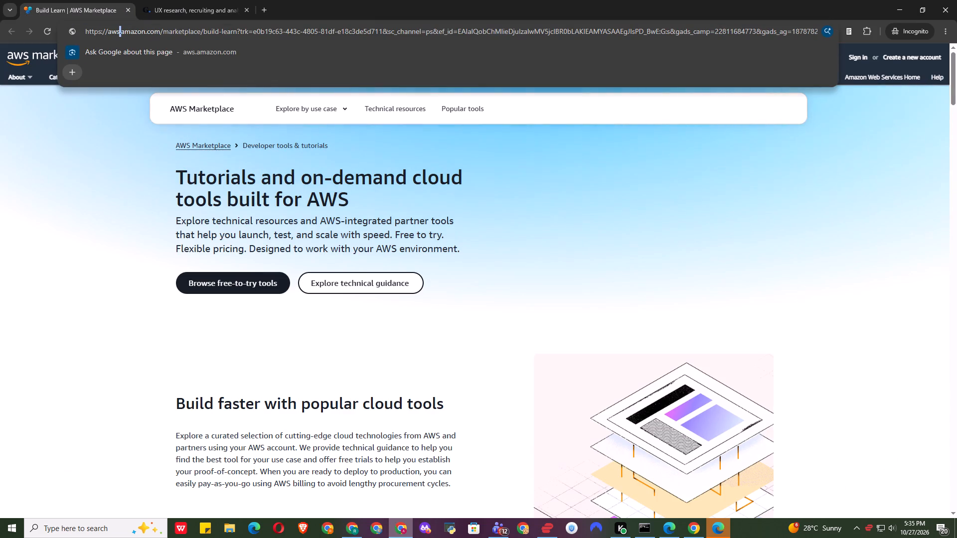
key(ctrl+c)
click(129, 30)
drag(129, 30, 129, 35)
key(ctrl+c)
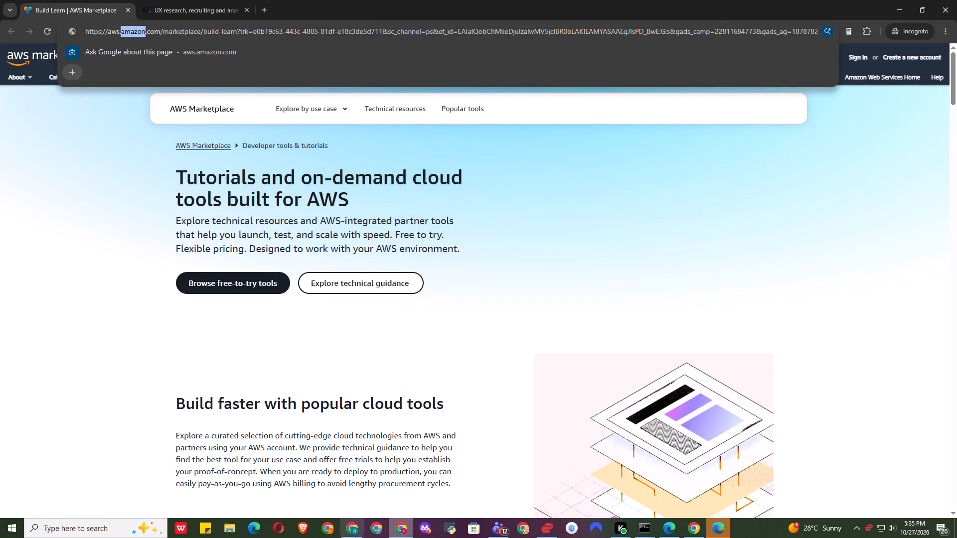
click(356, 537)
click(395, 449)
key(ctrl+f)
key(ctrl+v)
scroll(157, 187, up, 3)
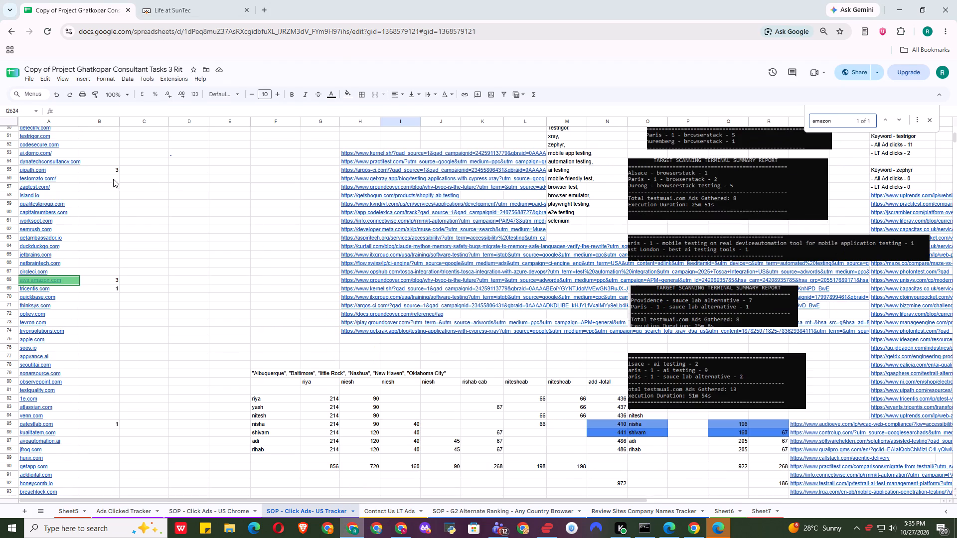
click(113, 284)
key(4)
click(290, 274)
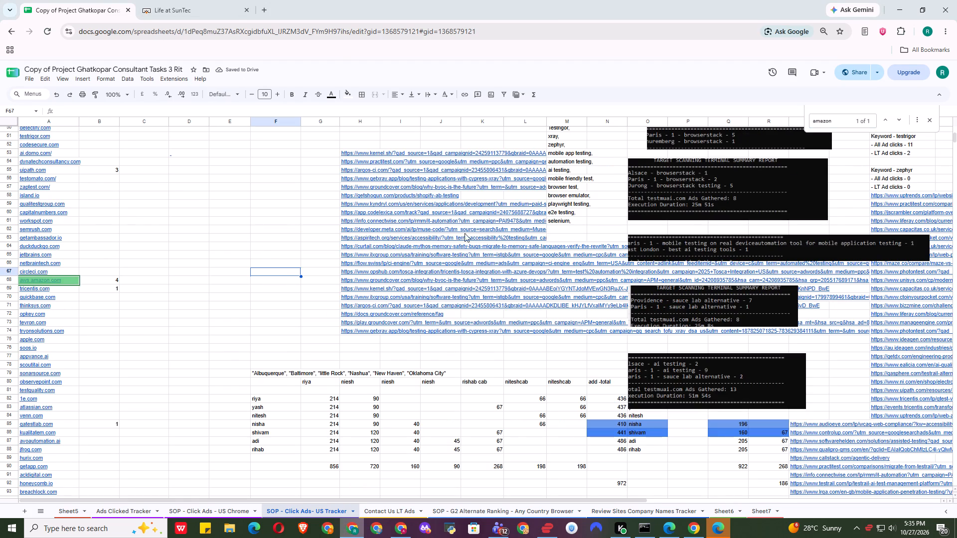
Check the total click count at the top of the US tracker sheet.
scroll(337, 233, up, 3)
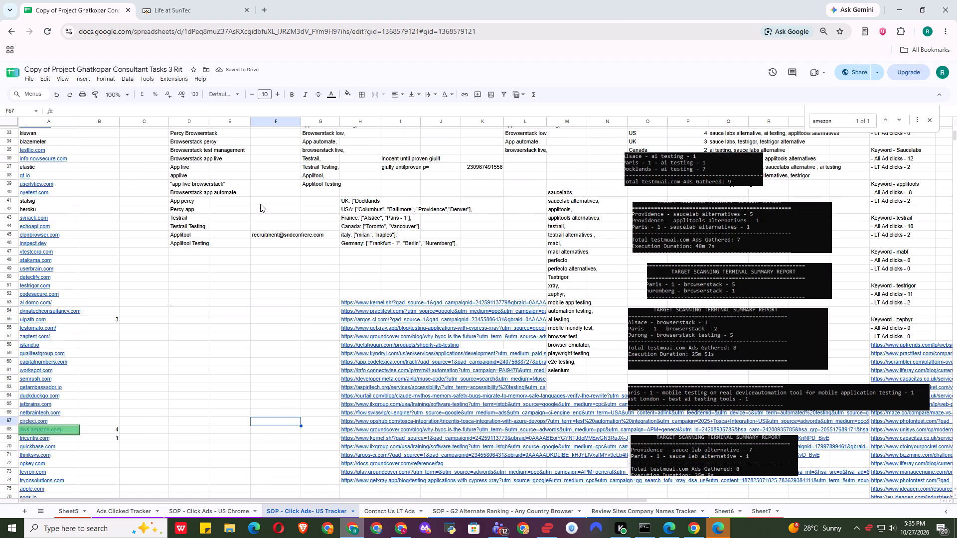
click(143, 174)
key(ctrl+Up)
key(ctrl+Up)
key(ctrl+Up)
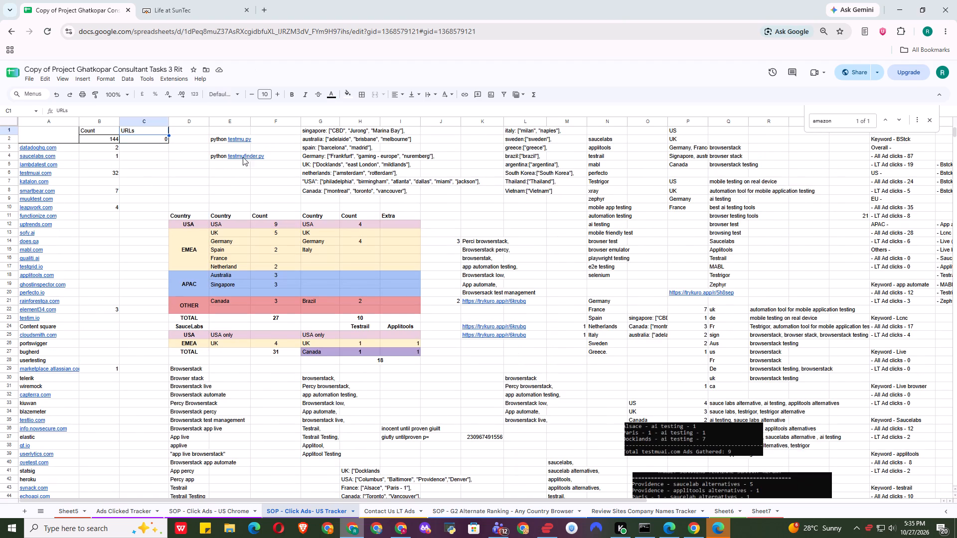
Close the AWS Marketplace ad page in incognito Chrome.
click(404, 533)
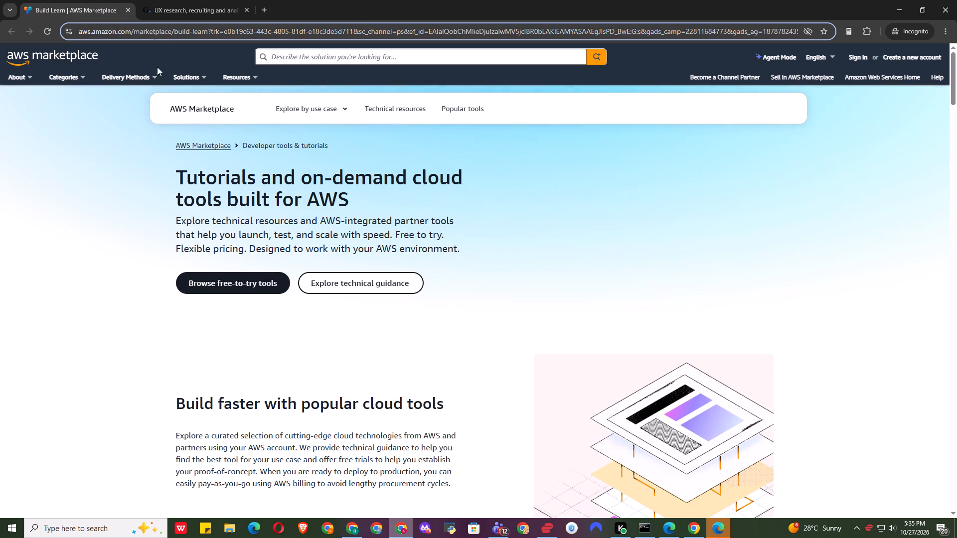
click(128, 7)
Copy the greatquestion domain name from its ad page's address and set the greatquestion.com count to 1 in the tracker.
double_click(90, 29)
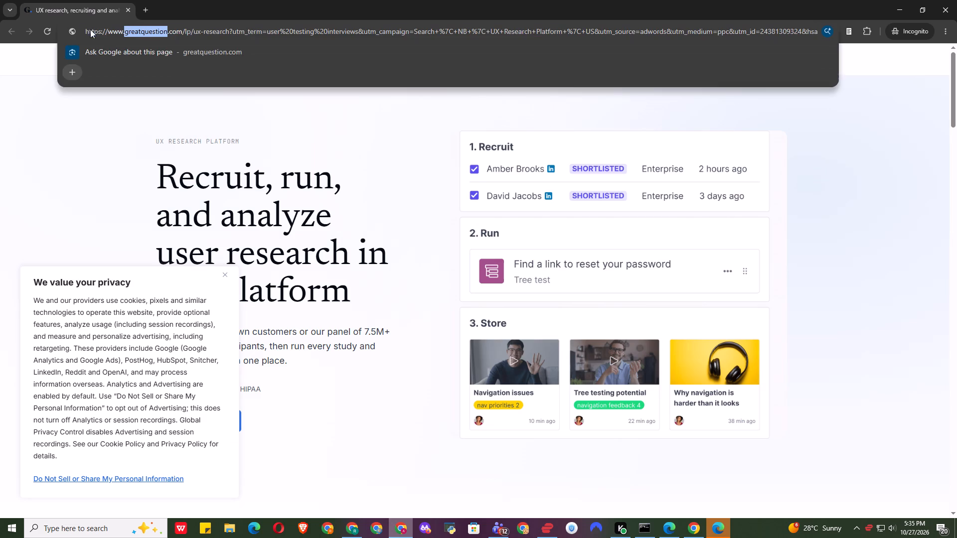
key(ctrl+c)
click(344, 528)
click(362, 405)
key(ctrl+f)
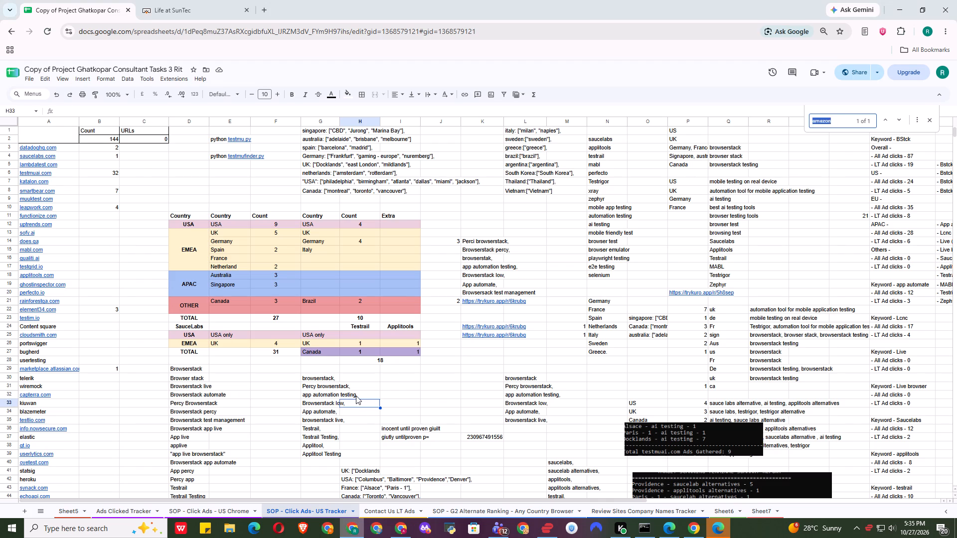
key(ctrl+v)
scroll(132, 376, down, 2)
click(111, 392)
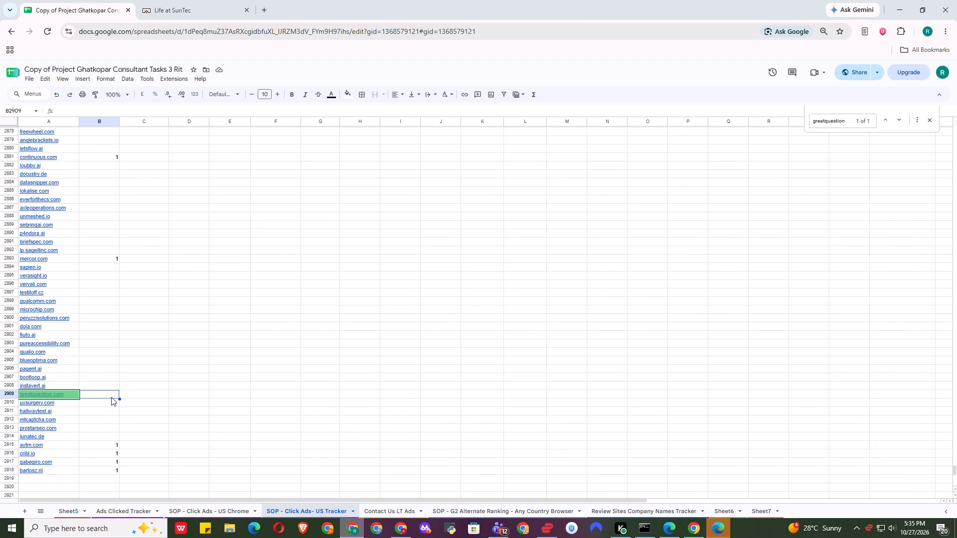
key(1)
click(164, 370)
Check the total click count at the top of the US tracker sheet.
key(ctrl+Up)
key(ctrl+Up)
key(ctrl+Up)
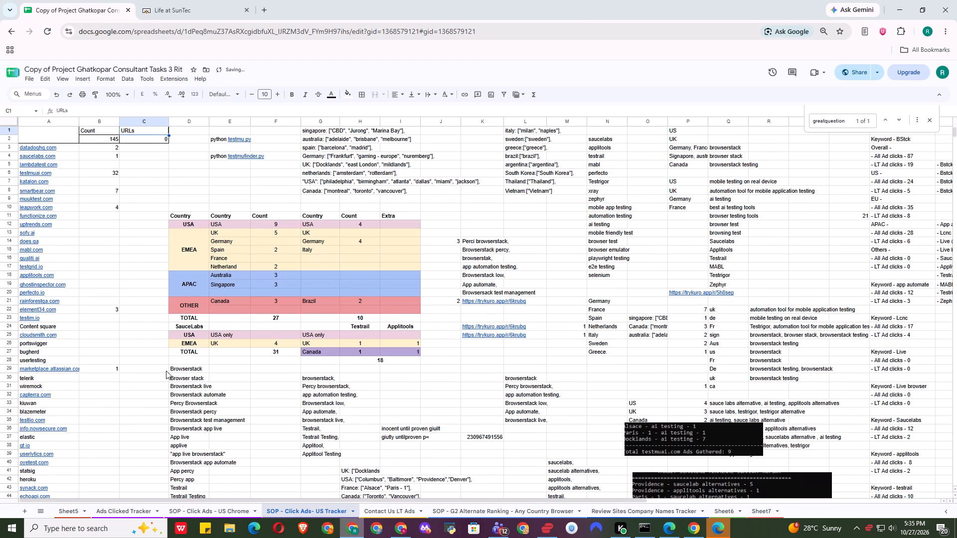
Copy the eight ad URLs in cells H66 to H73 into the URLs column, starting at C3.
scroll(313, 464, down, 4)
scroll(333, 391, down, 4)
drag(368, 286, 370, 341)
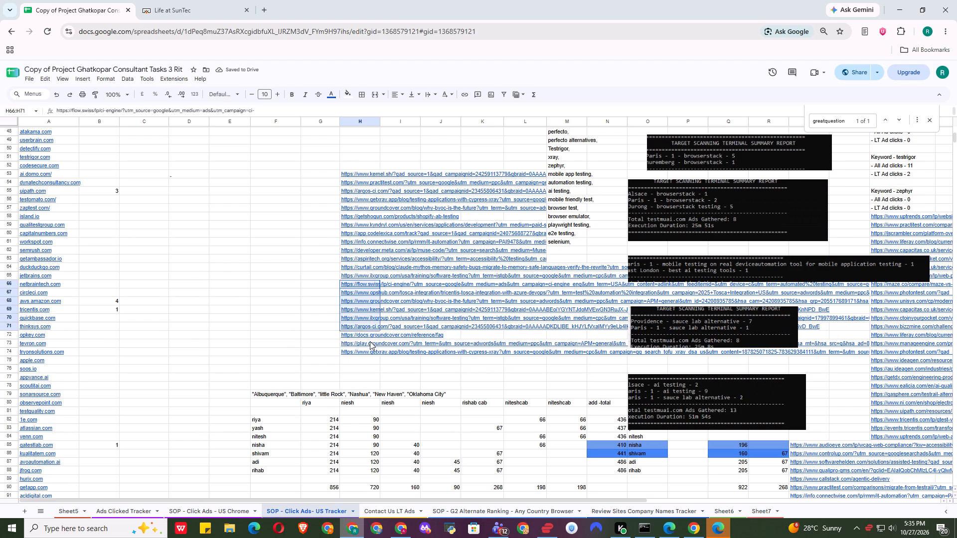
drag(370, 341, 370, 354)
key(ctrl+c)
scroll(303, 327, up, 7)
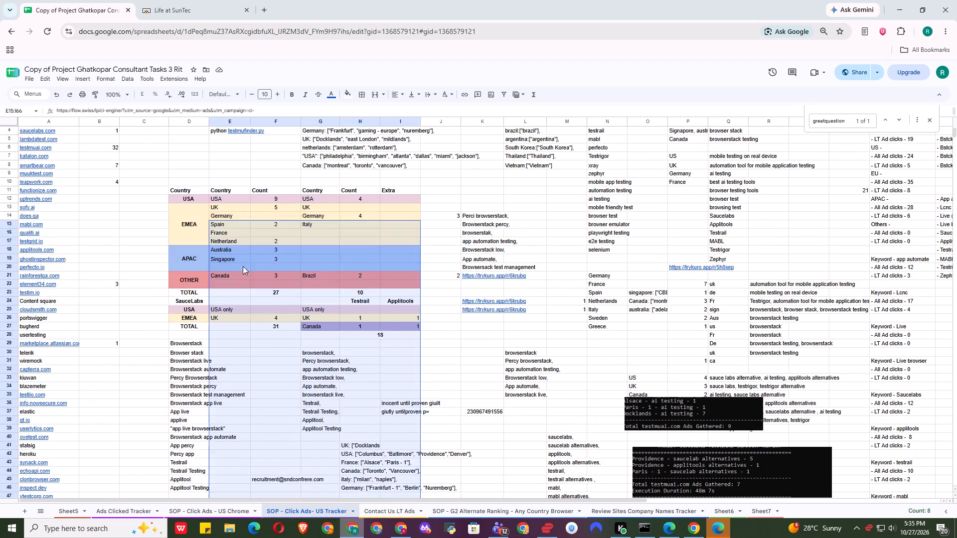
click(274, 304)
scroll(190, 250, up, 7)
click(147, 142)
click(151, 151)
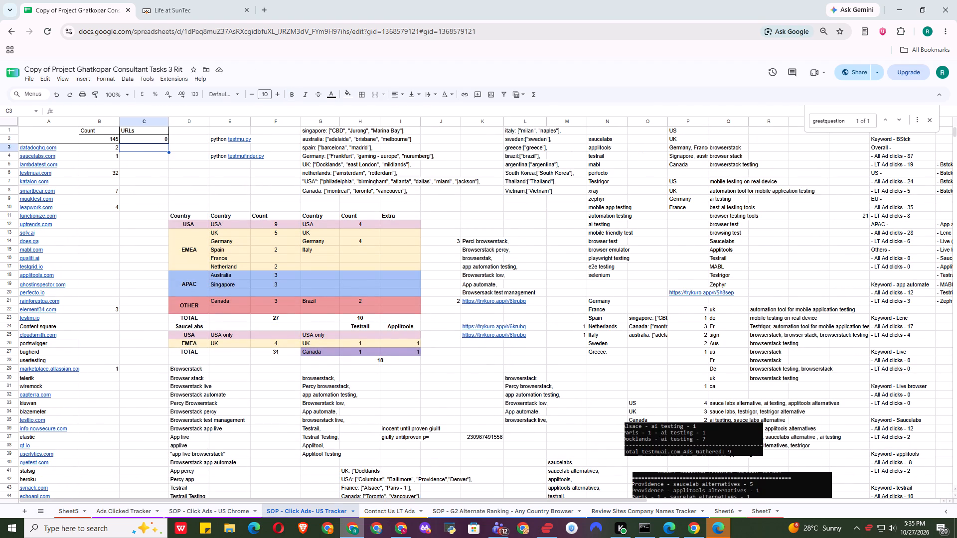
key(ctrl+v)
Clear the pasted ad URLs from cells C3 to C10.
key(BackSpace)
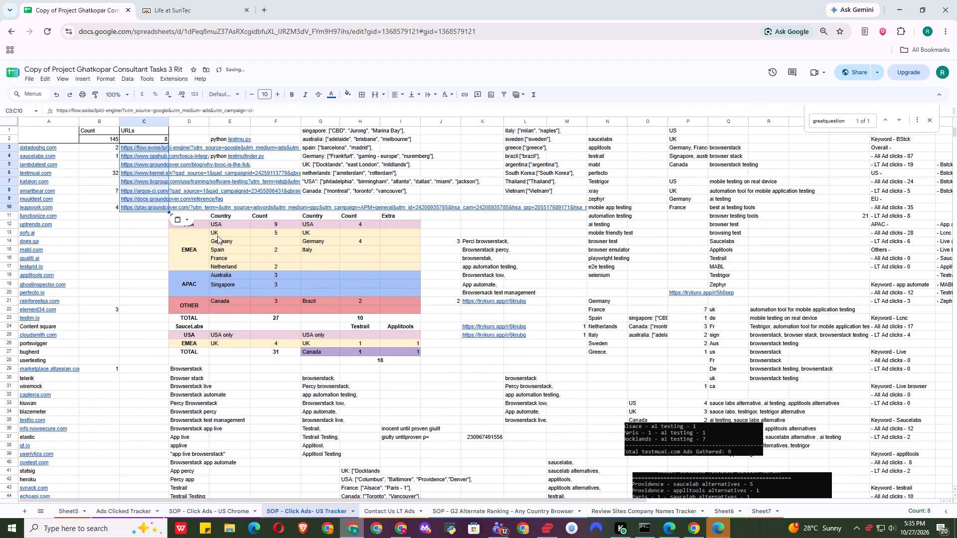
click(305, 303)
scroll(383, 250, up, 1)
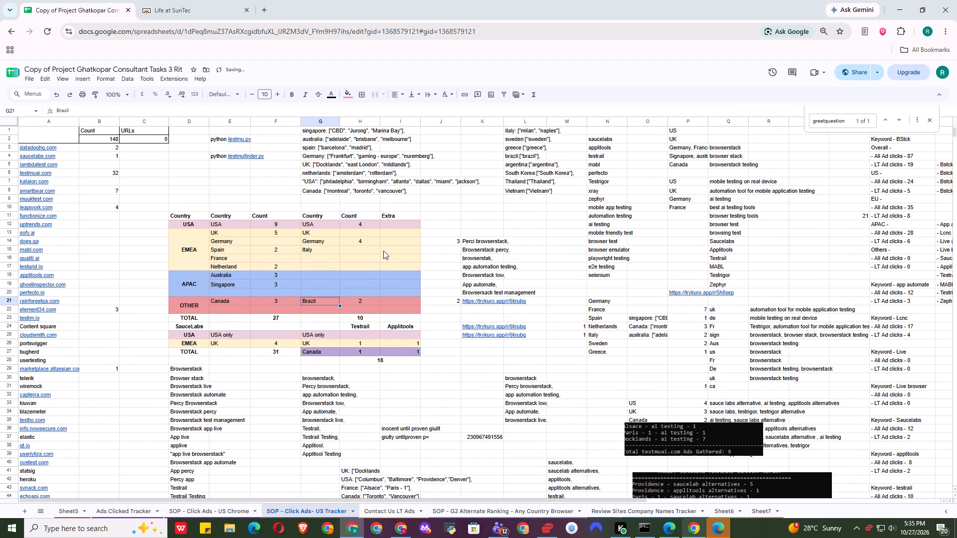
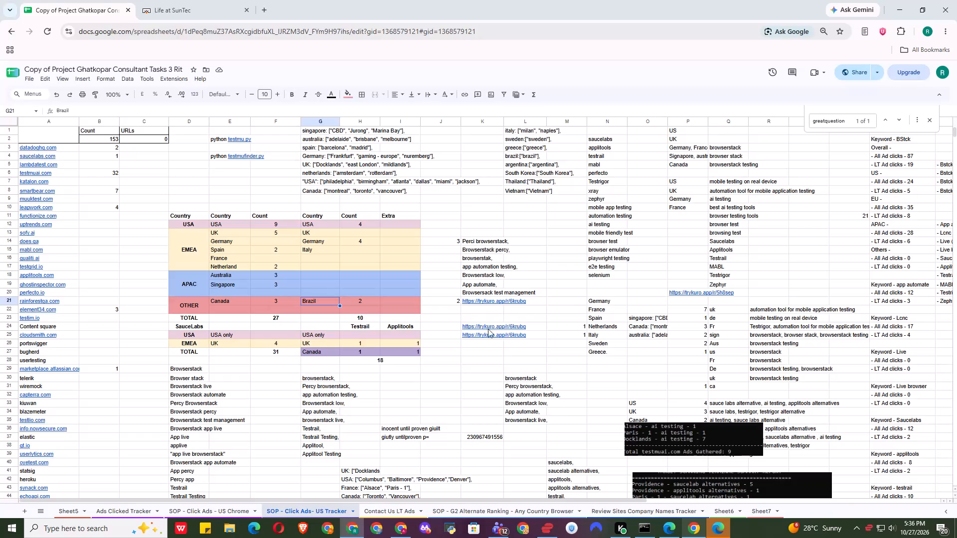
Examine the keyword ad click summary in columns U and V of the US tracker sheet.
scroll(546, 313, up, 1)
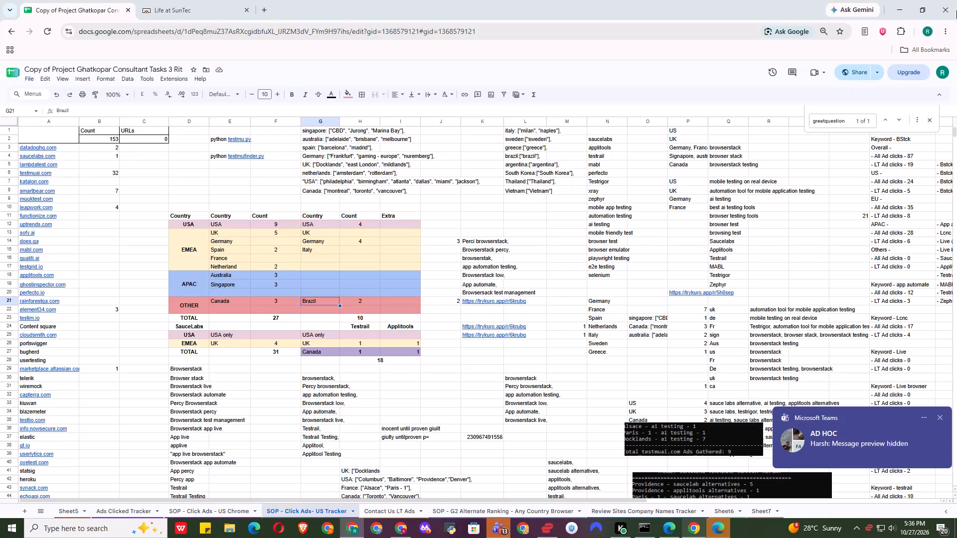
click(939, 415)
scroll(866, 346, up, 3)
click(890, 243)
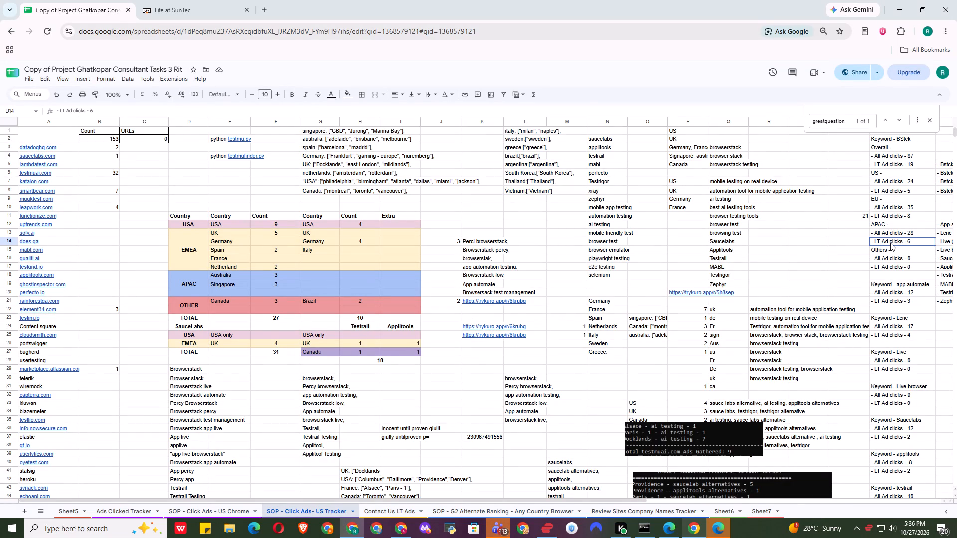
key(Right)
key(Right)
key(Right)
key(Right)
key(Right)
key(Right)
key(Right)
key(Right)
key(Right)
key(Right)
key(Right)
key(Right)
key(Right)
key(Right)
key(Right)
key(Right)
key(Right)
key(Right)
key(Right)
key(Right)
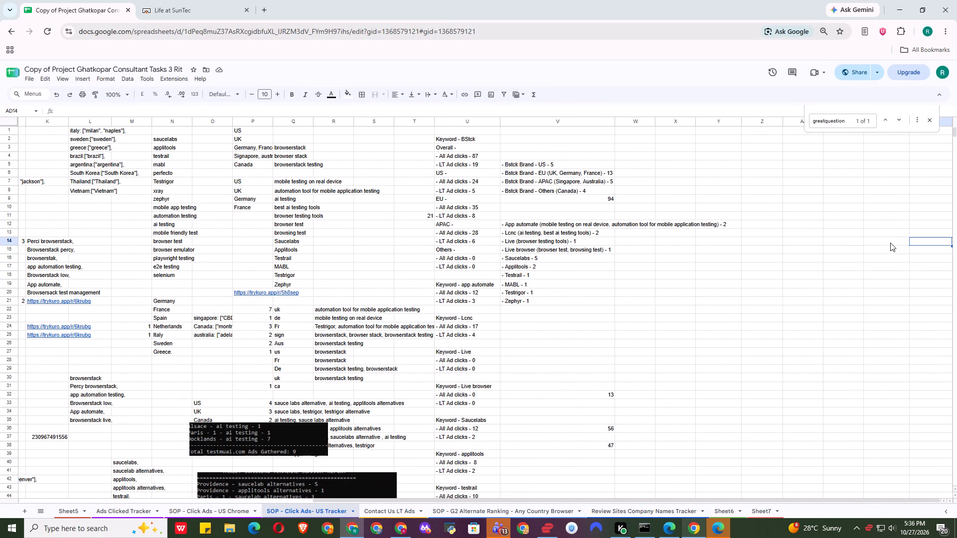
click(612, 323)
Fit the tracker window to half the screen and bring the keyword summary columns P to V into view.
key(super+Left)
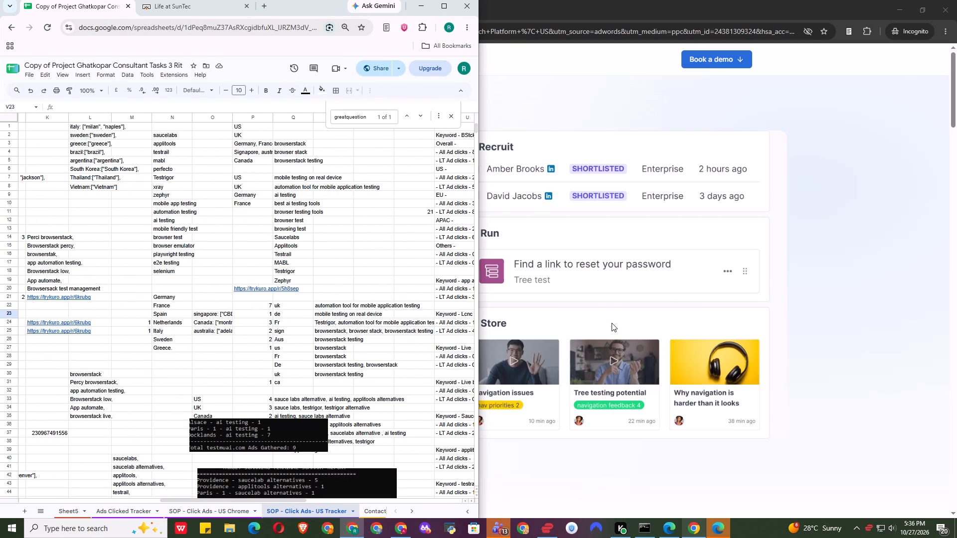
click(351, 262)
key(Right)
key(Right)
key(Right)
key(Right)
key(Right)
key(Right)
key(Right)
key(Right)
key(Right)
key(Right)
key(Right)
key(Right)
key(Right)
key(Right)
key(Right)
key(Right)
key(Right)
key(Right)
key(Right)
key(Right)
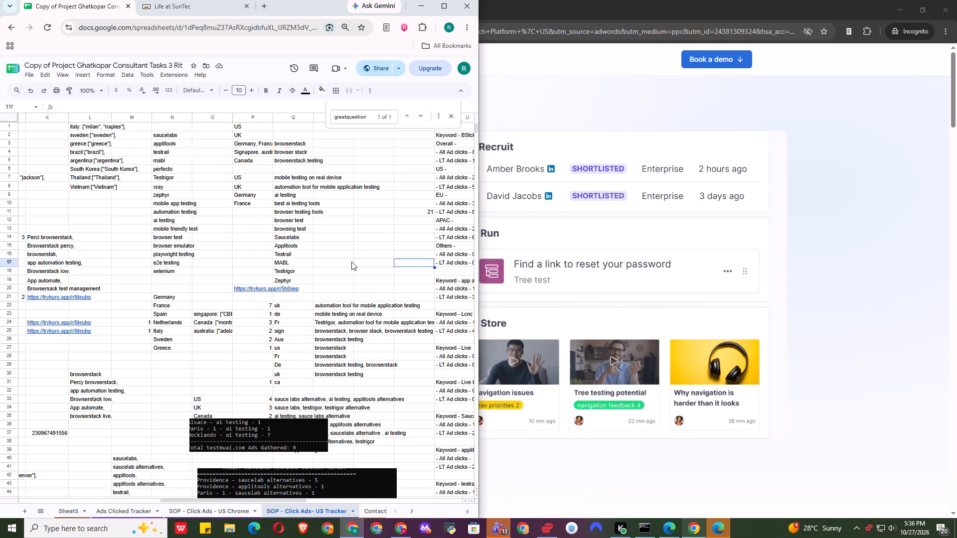
key(Down)
key(Left)
key(Left)
key(Left)
key(Left)
key(Left)
key(Left)
key(Left)
key(Left)
key(Left)
key(Left)
key(Left)
key(Left)
key(Left)
key(Left)
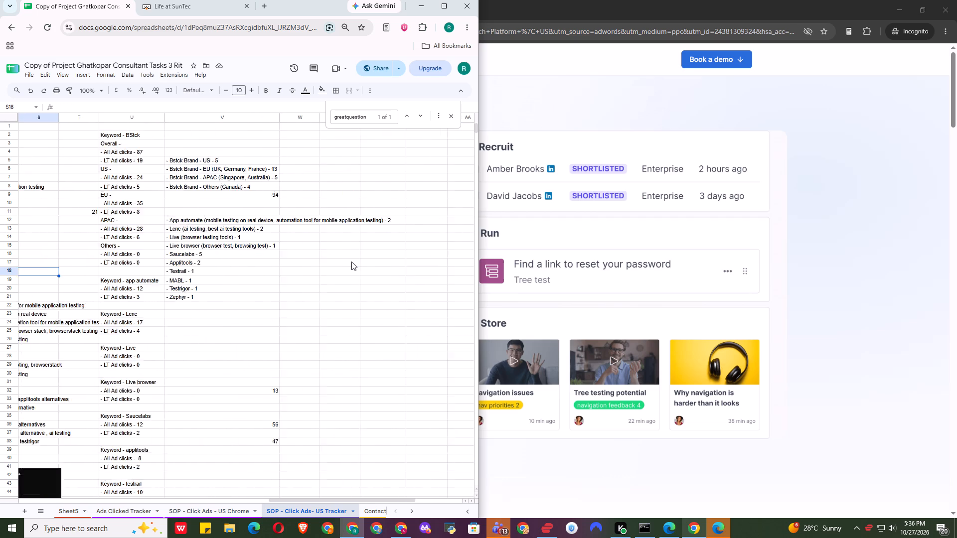
scroll(342, 182, up, 2)
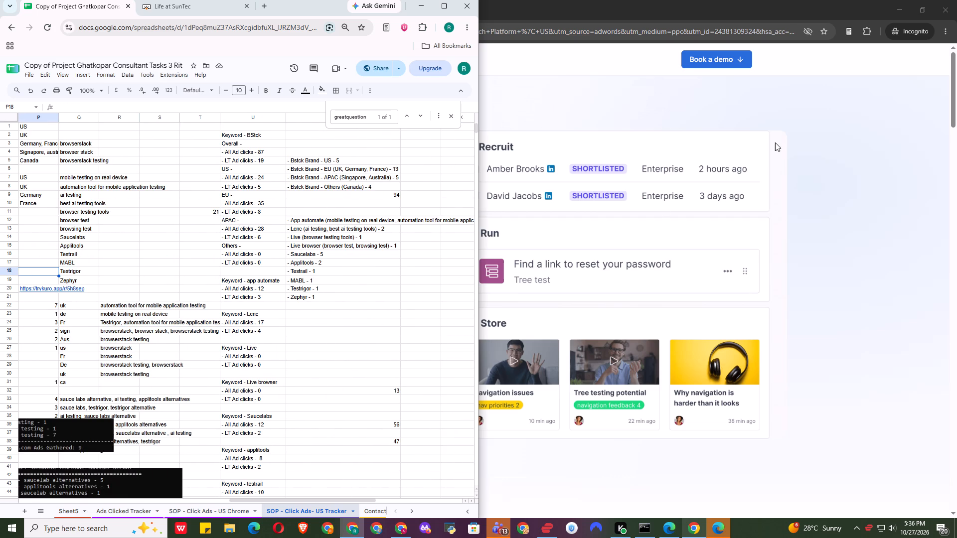
Close the incognito ad window beside the tracker.
click(775, 142)
click(949, 9)
scroll(280, 332, up, 3)
click(325, 350)
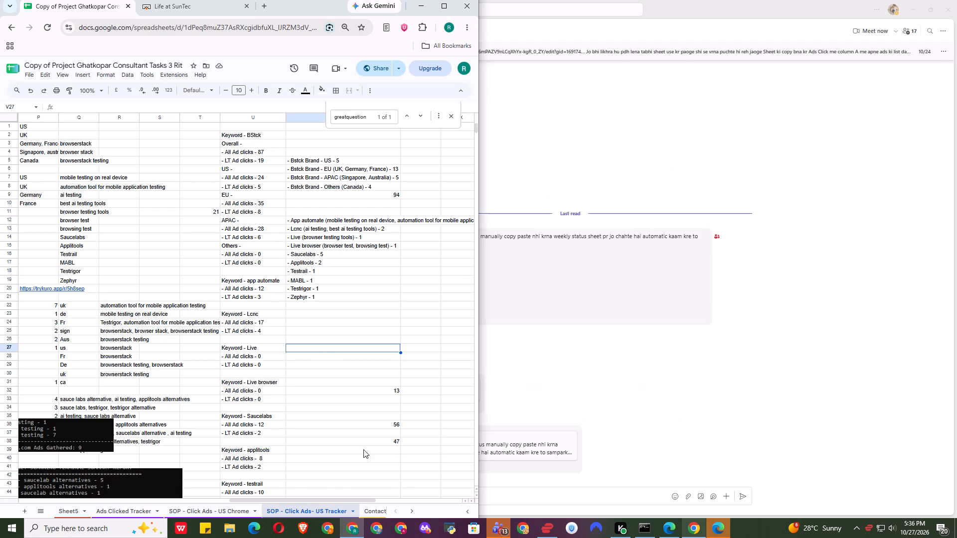
Open the Calculator app next to the tracker window.
click(102, 528)
key(c)
key(a)
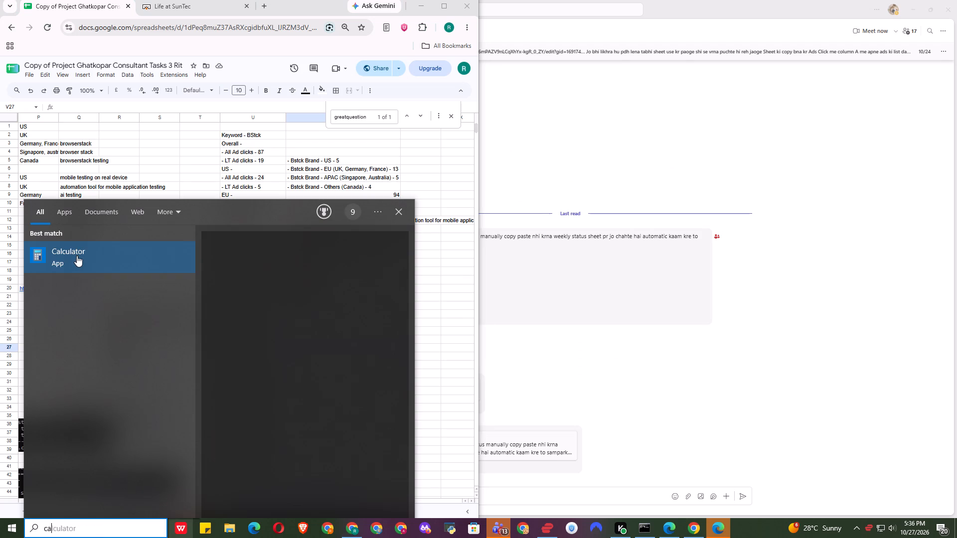
click(77, 256)
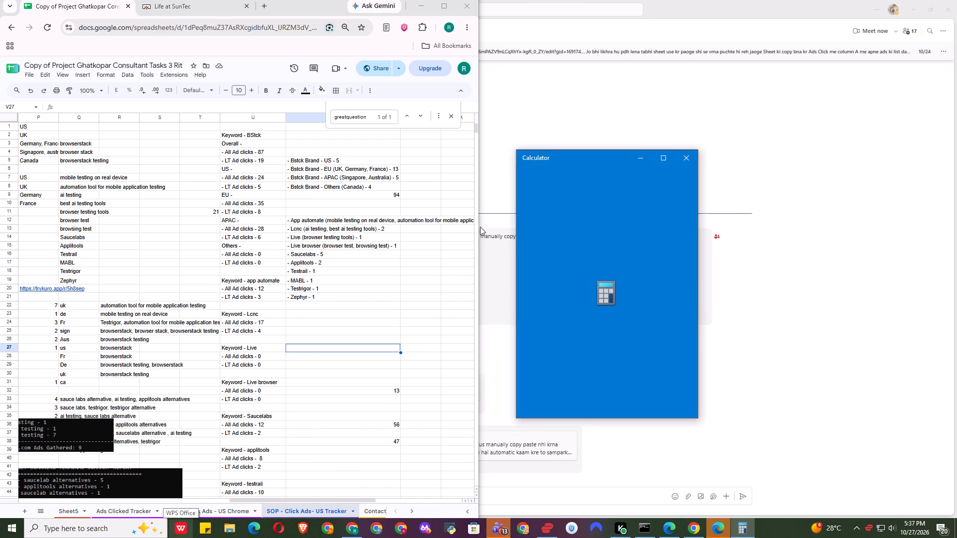
scroll(330, 264, up, 2)
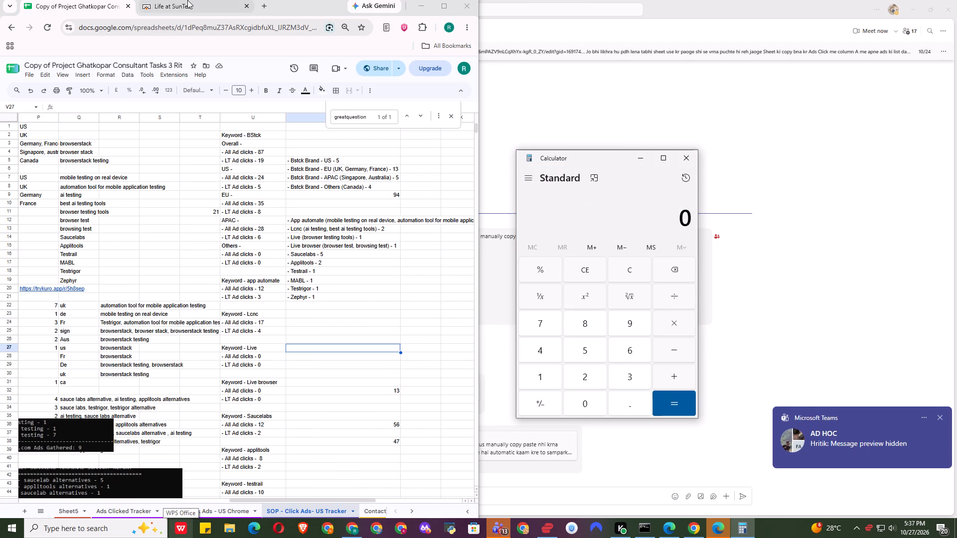
Open the master copy sheet in a new browser tab.
click(265, 4)
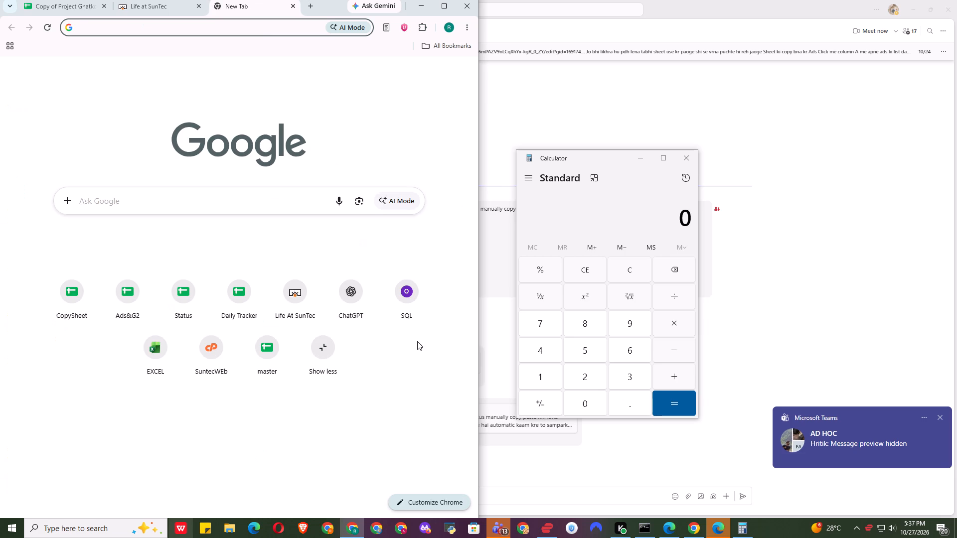
click(260, 367)
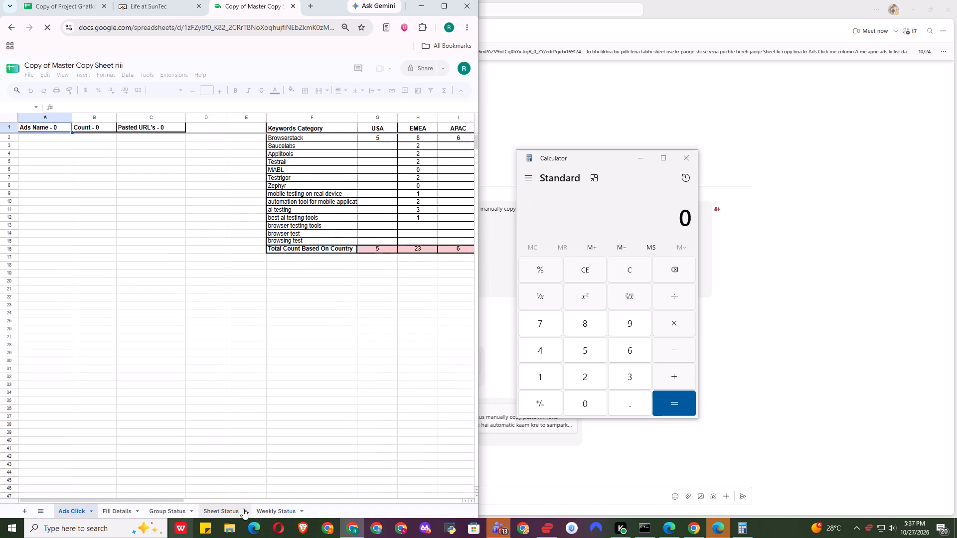
In the Ads Click sheet's Browserstack row, set the counts to USA 3, EMEA 7 and APAC 5.
click(387, 163)
key(Right)
key(Right)
key(Right)
key(Right)
key(Right)
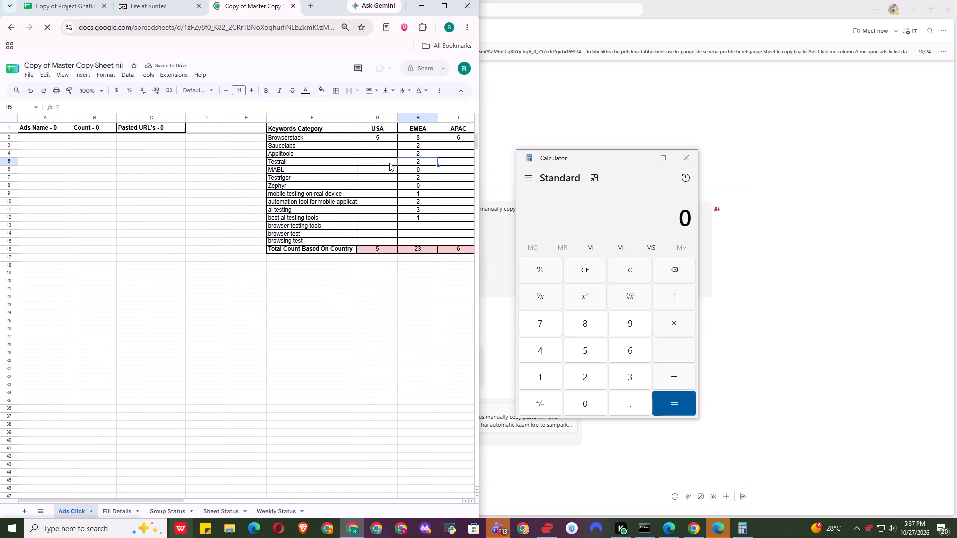
key(Right)
key(Right)
click(88, 141)
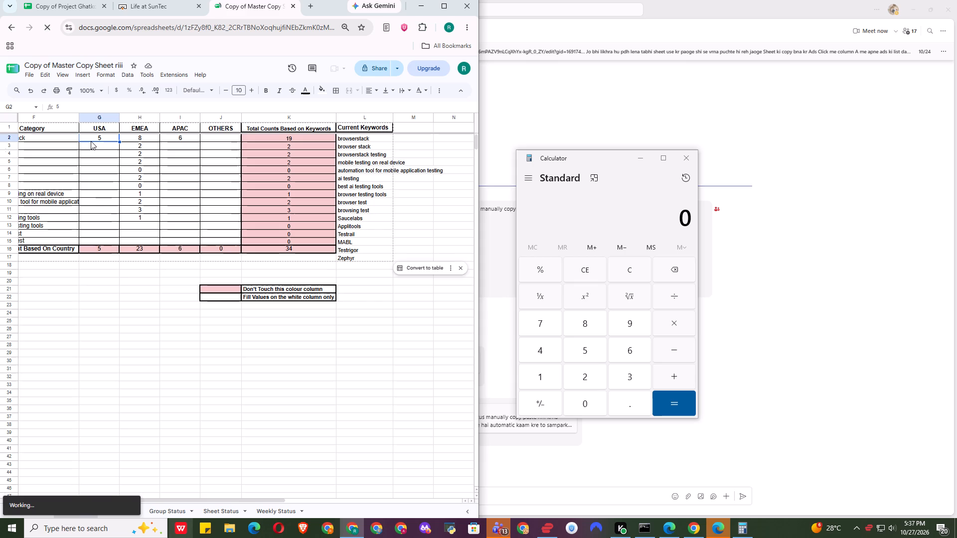
key(3)
click(135, 141)
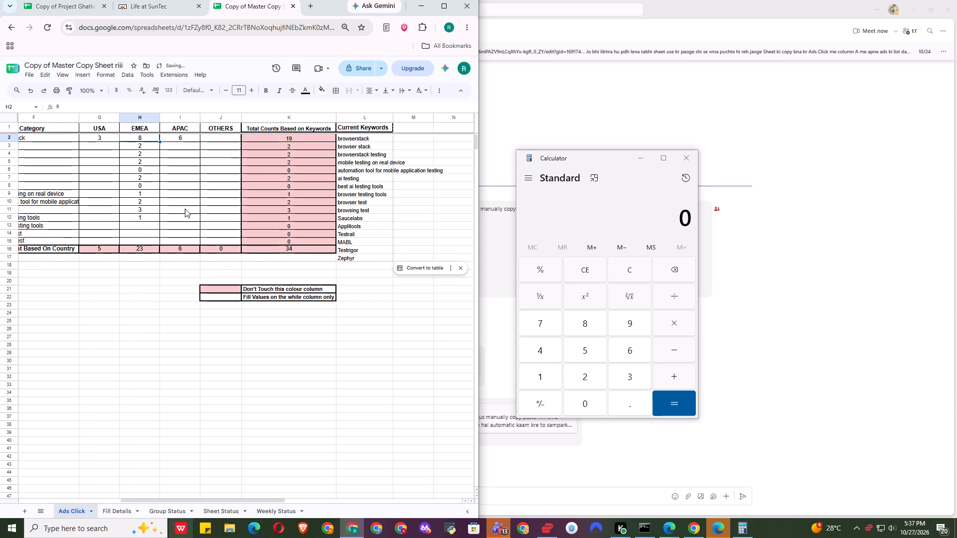
key(7)
click(176, 138)
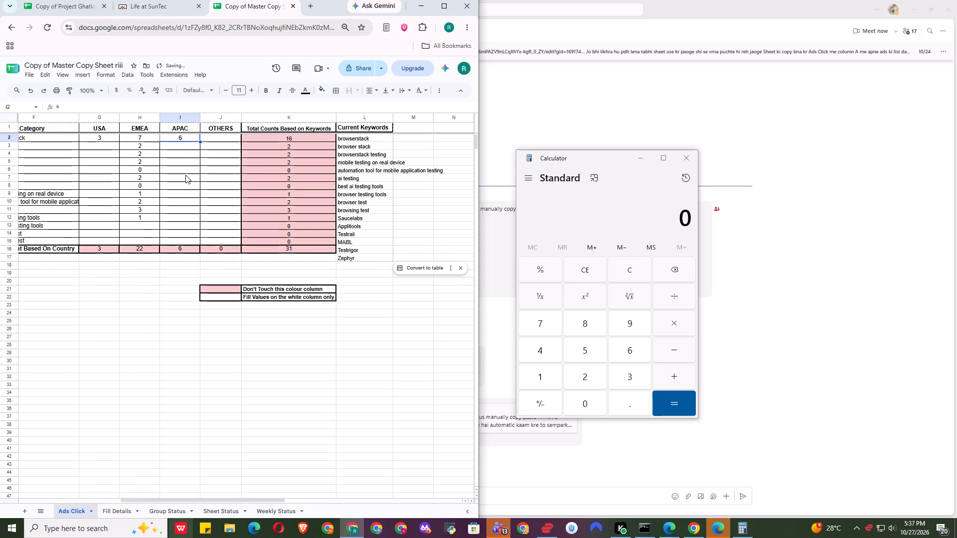
key(5)
click(190, 202)
drag(109, 138, 159, 140)
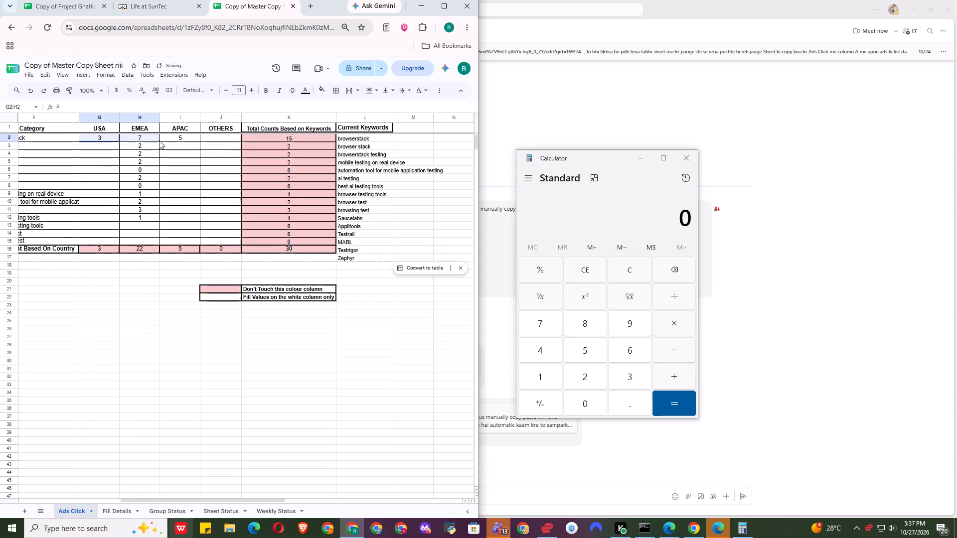
drag(159, 140, 165, 141)
click(191, 179)
scroll(164, 191, up, 1)
Set the EMEA counts to 3 for Saucelabs, 3 for Testrail and 1 for Testrigor.
click(136, 144)
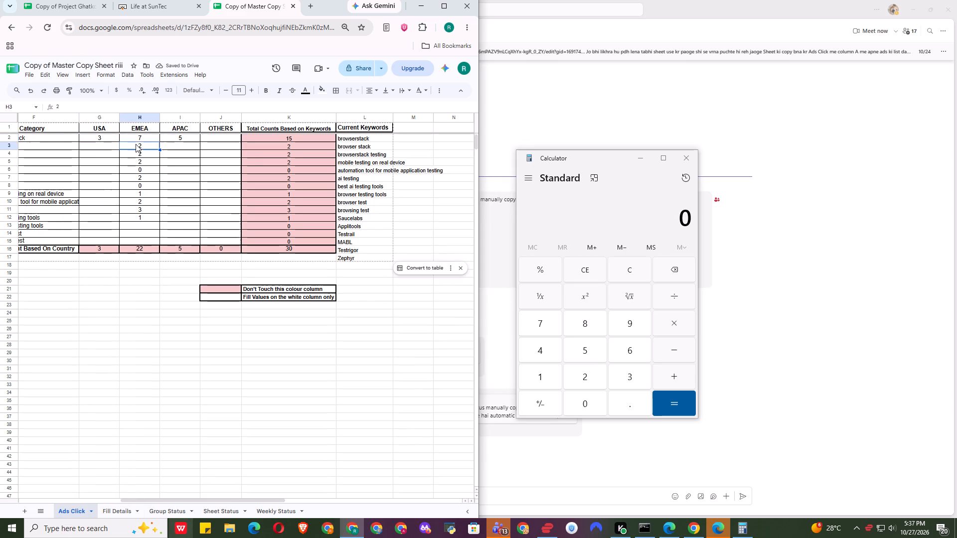
click(152, 189)
click(138, 147)
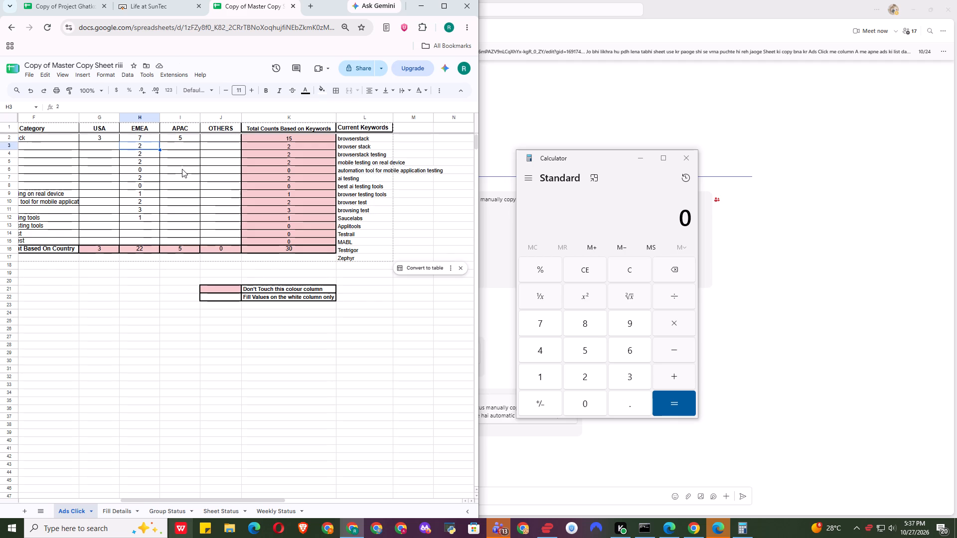
key(Left)
key(Left)
key(Left)
key(Left)
key(Left)
key(Left)
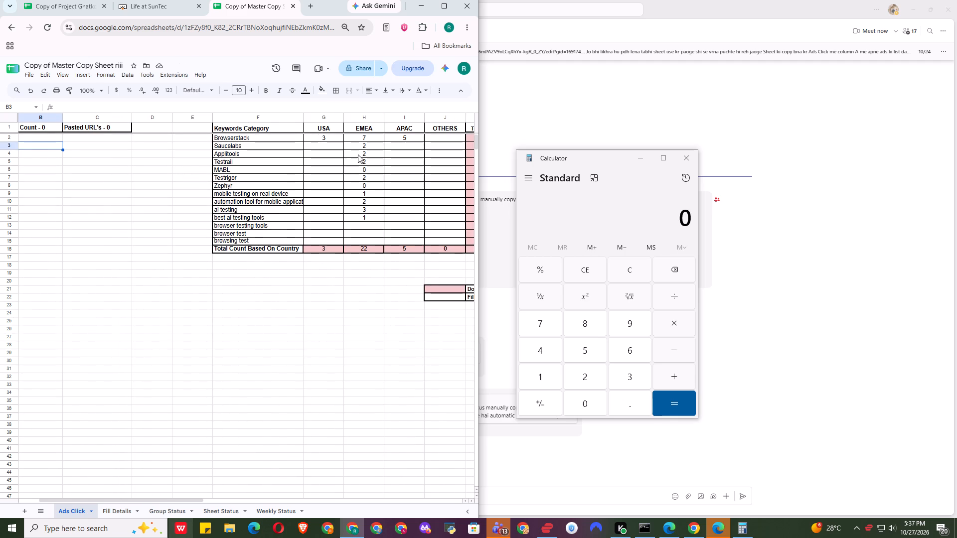
click(370, 147)
key(3)
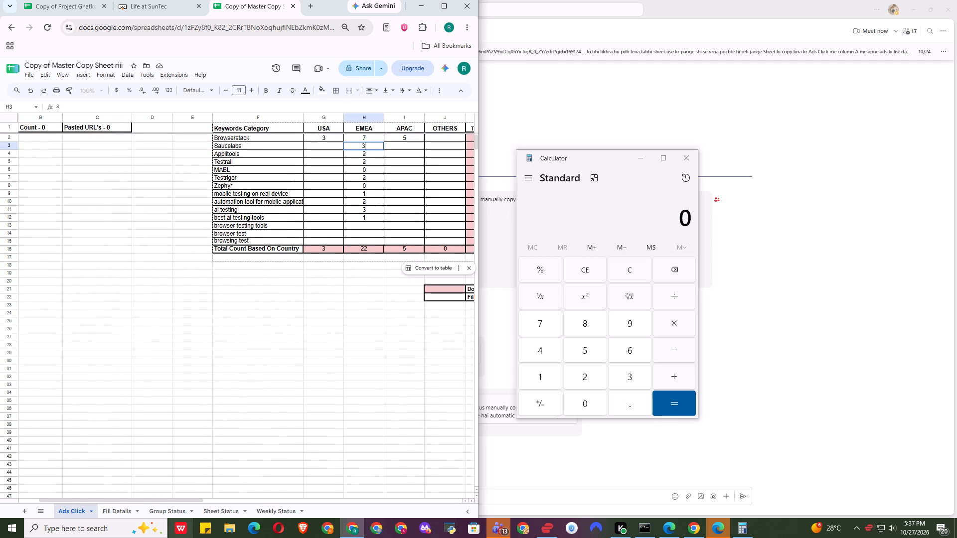
click(372, 156)
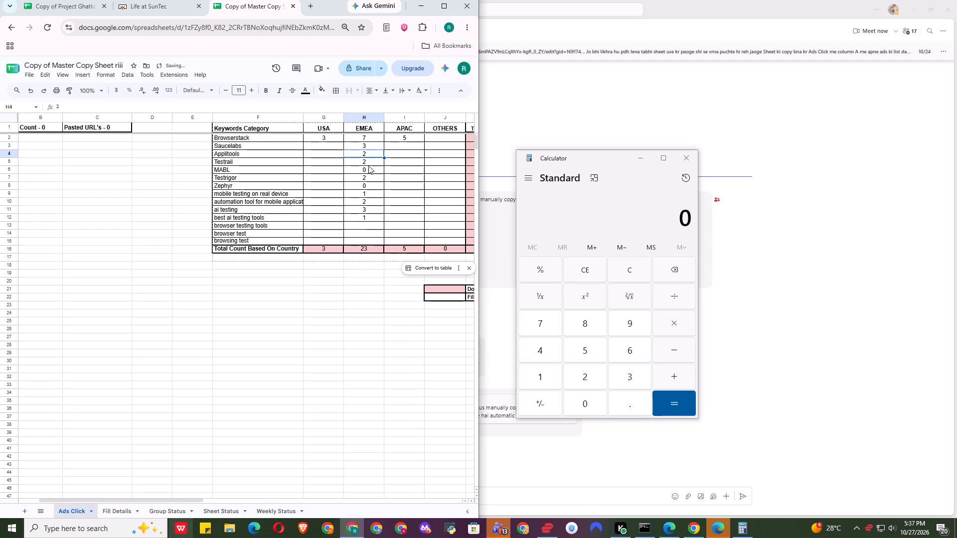
click(368, 165)
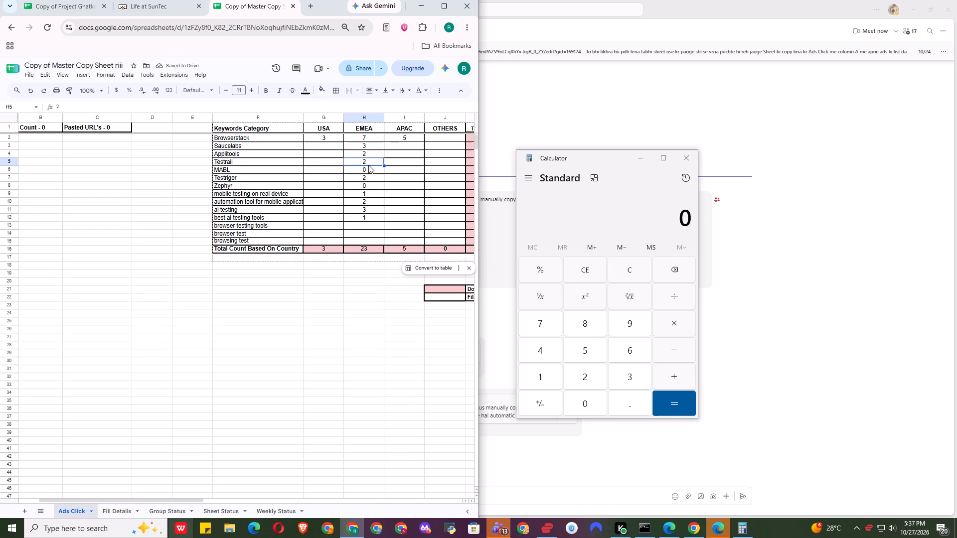
key(3)
click(372, 173)
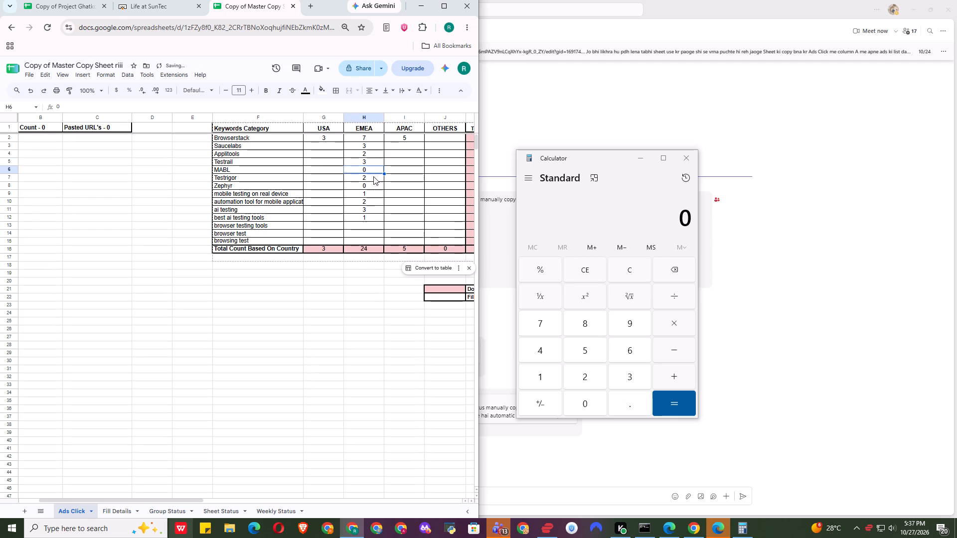
click(373, 179)
key(1)
Set the EMEA counts to 2 for mobile testing on real device and 2 for ai testing.
click(378, 215)
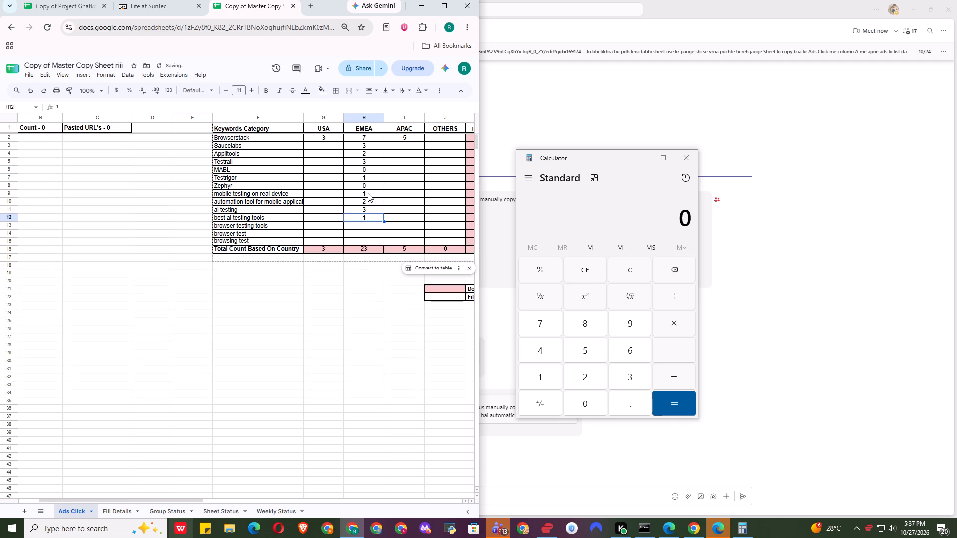
click(368, 193)
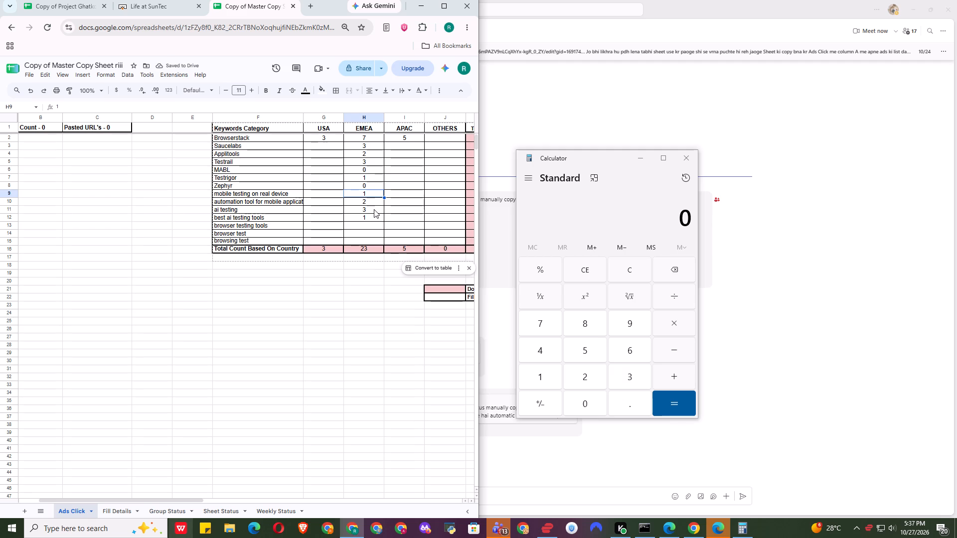
key(2)
click(366, 202)
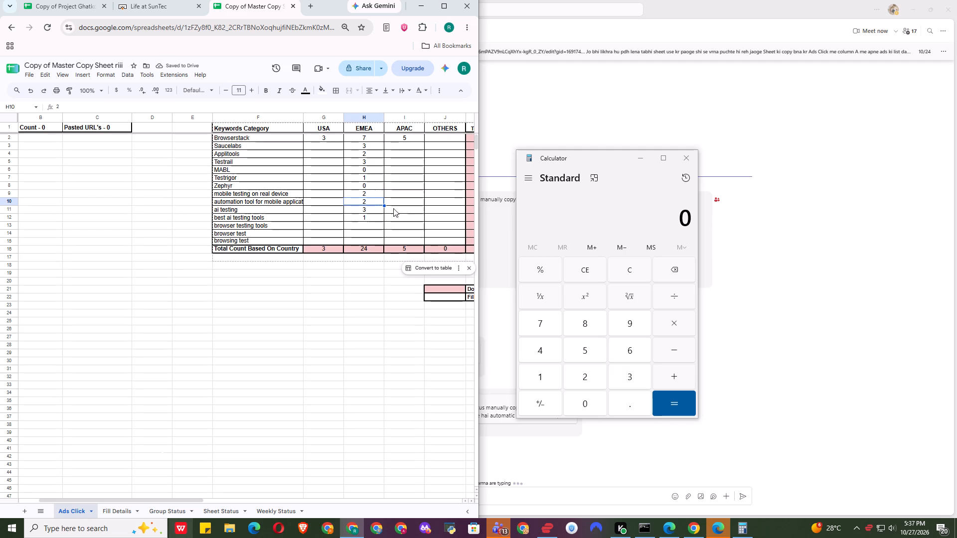
click(369, 210)
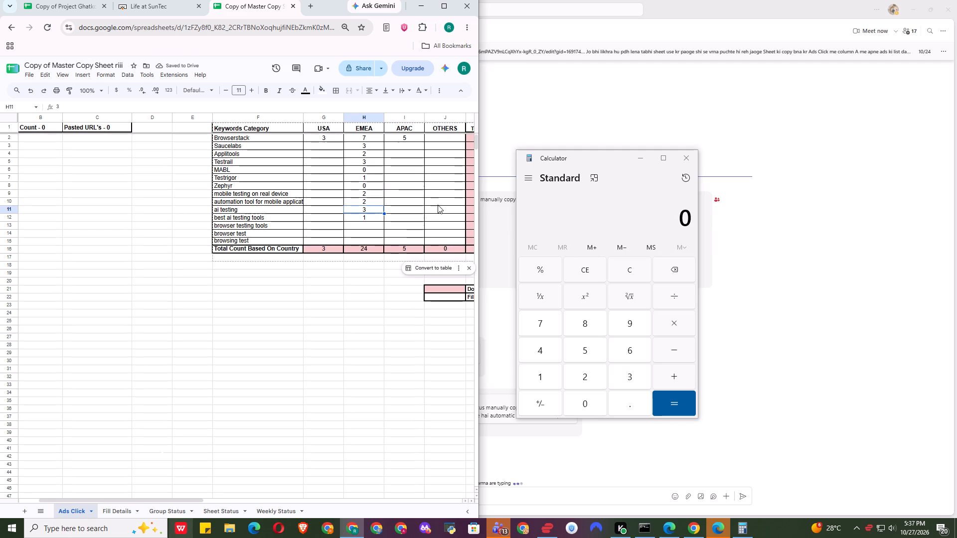
key(2)
click(365, 216)
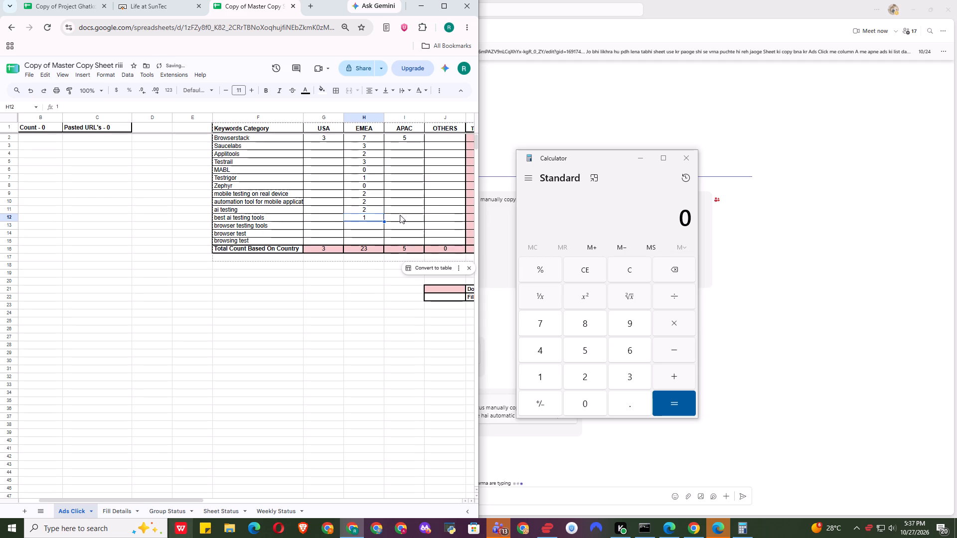
Set the EMEA count for the browser test keyword to 1.
click(400, 215)
key(Right)
key(Right)
key(Right)
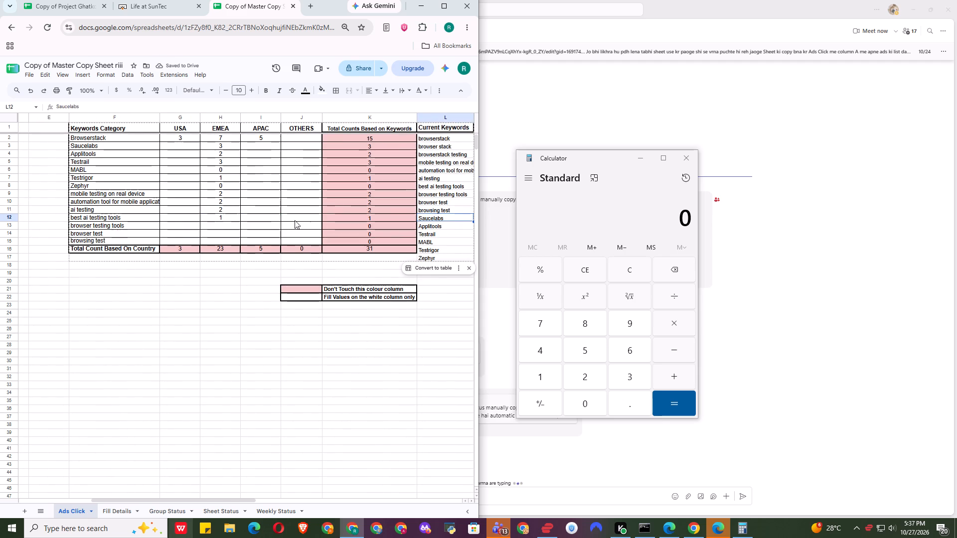
click(229, 214)
click(229, 219)
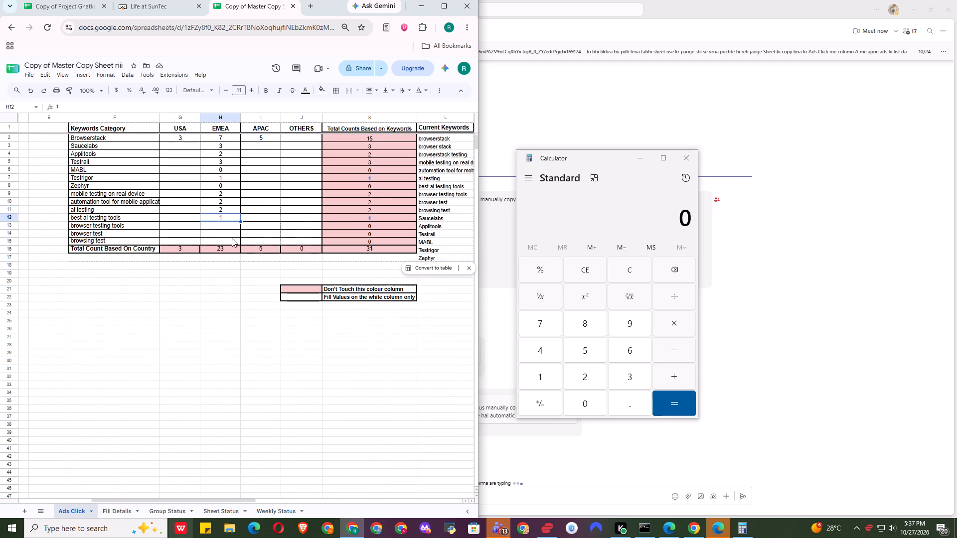
click(227, 232)
key(1)
click(274, 225)
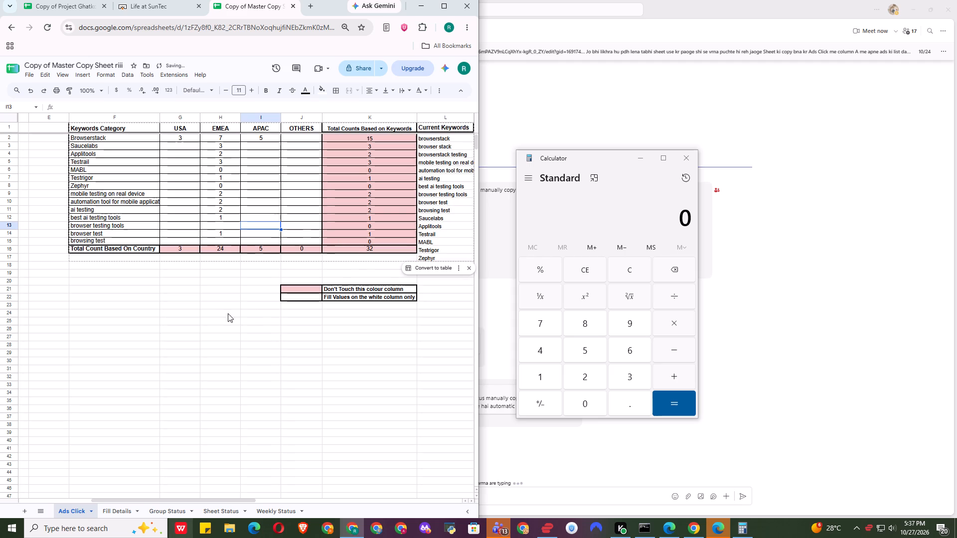
Switch to the US tracker sheet and set the overall BStck LT Ad clicks to 15.
scroll(213, 315, up, 2)
click(42, 2)
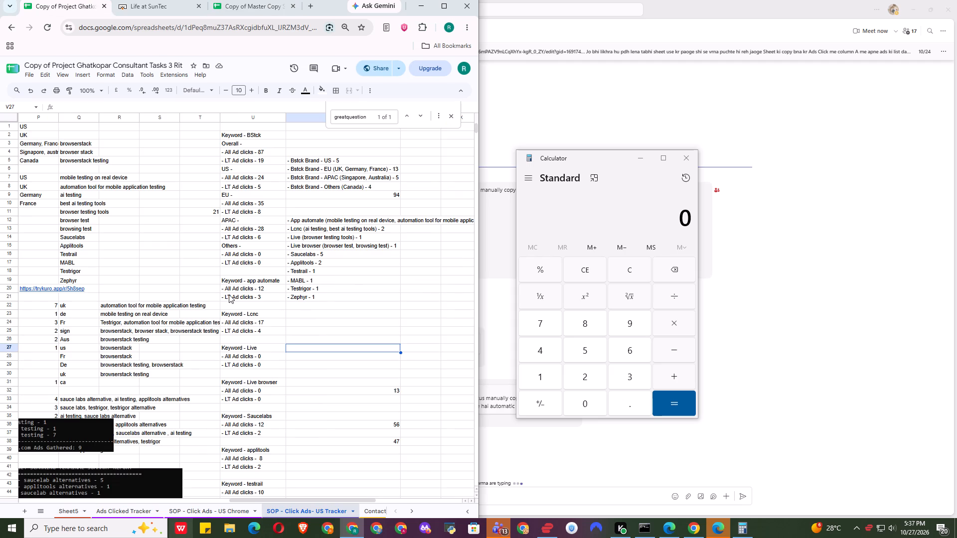
scroll(233, 298, up, 3)
click(266, 154)
double_click(268, 158)
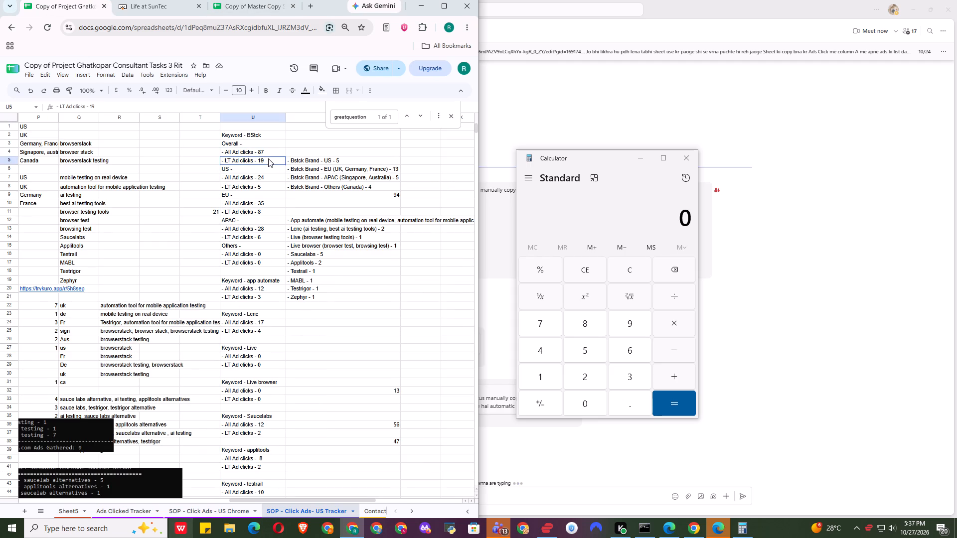
key(BackSpace)
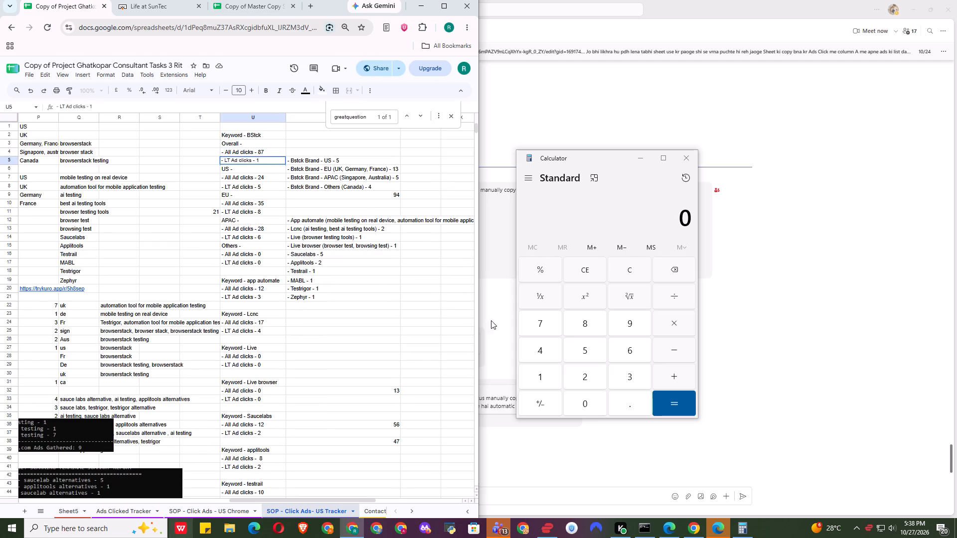
key(5)
click(391, 323)
Consult the Group Status sheet in the master copy, and set the tracker's overall BStck All Ad clicks to 70.
click(246, 0)
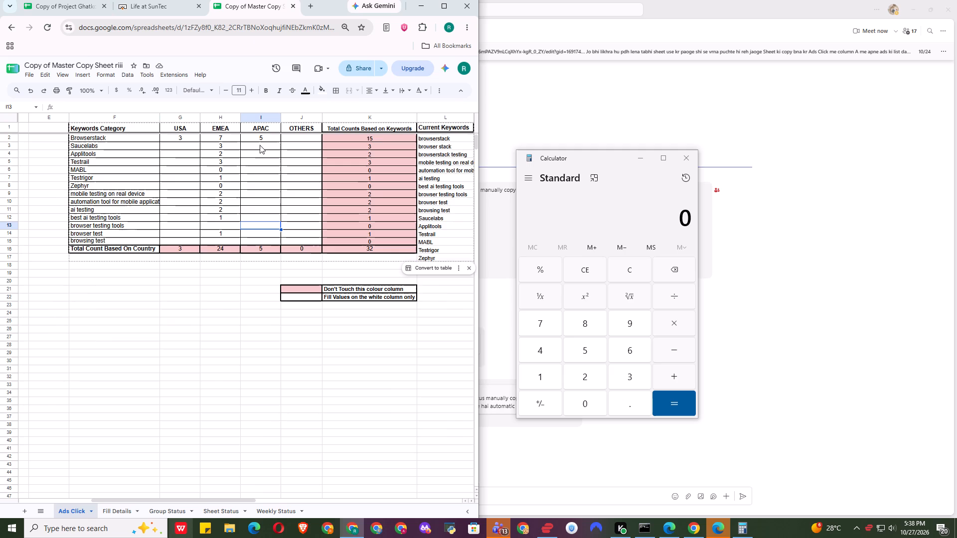
click(268, 512)
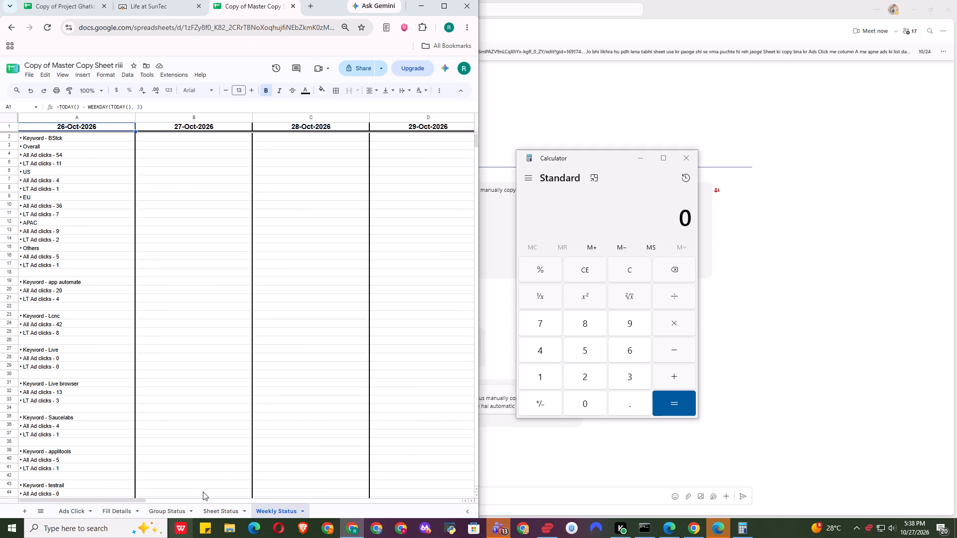
click(219, 511)
click(164, 509)
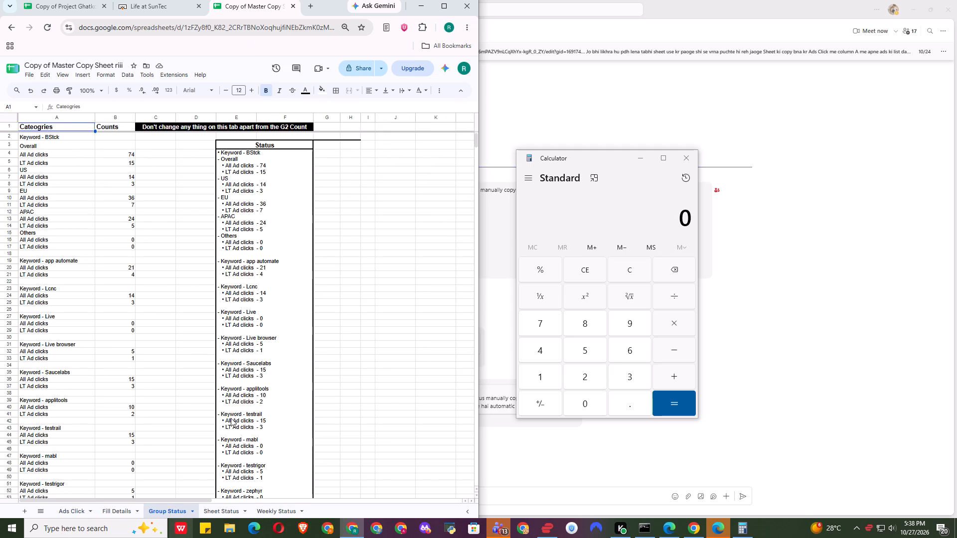
scroll(244, 399, up, 2)
click(72, 0)
double_click(269, 151)
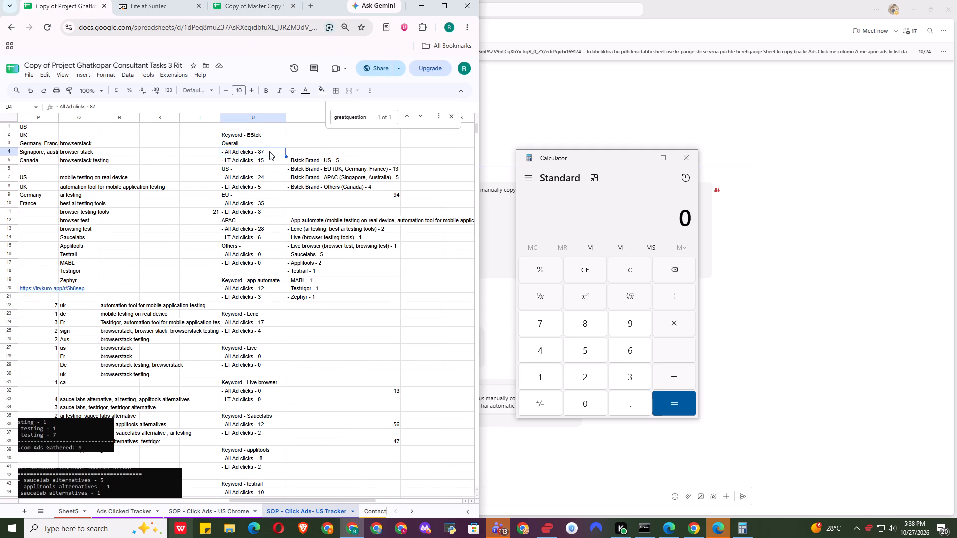
key(BackSpace)
key(BackSpace)
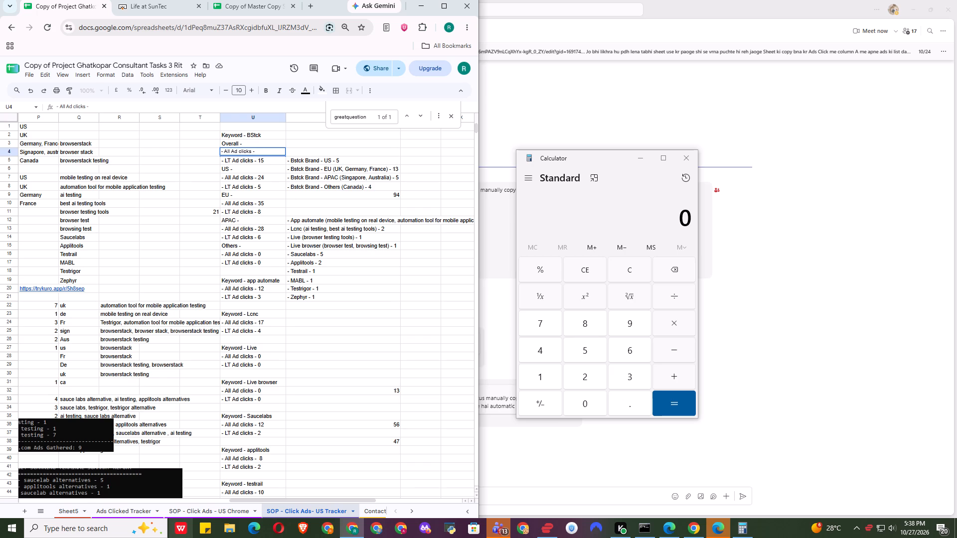
key(7)
key(0)
click(319, 239)
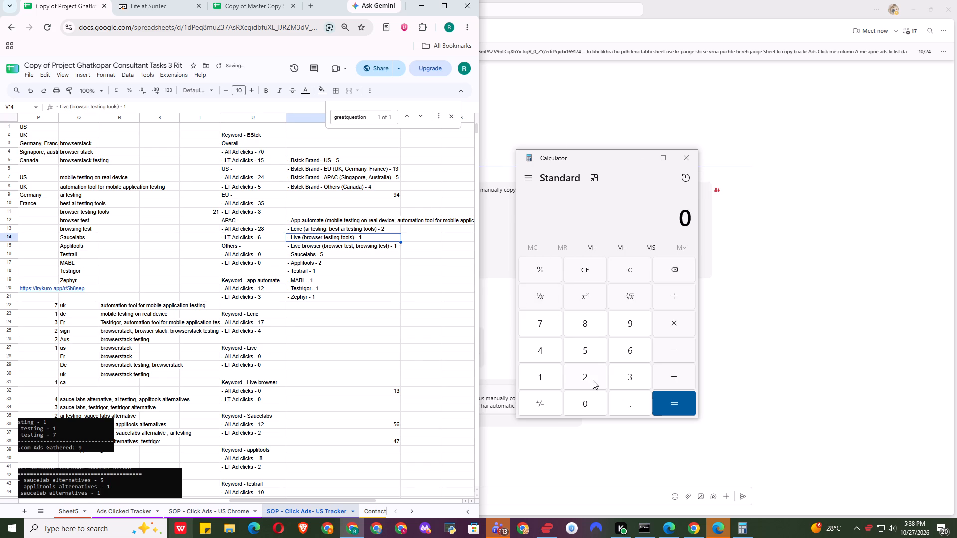
Switch to Calculator and subtract 21 from 70.
click(544, 322)
click(586, 401)
click(676, 350)
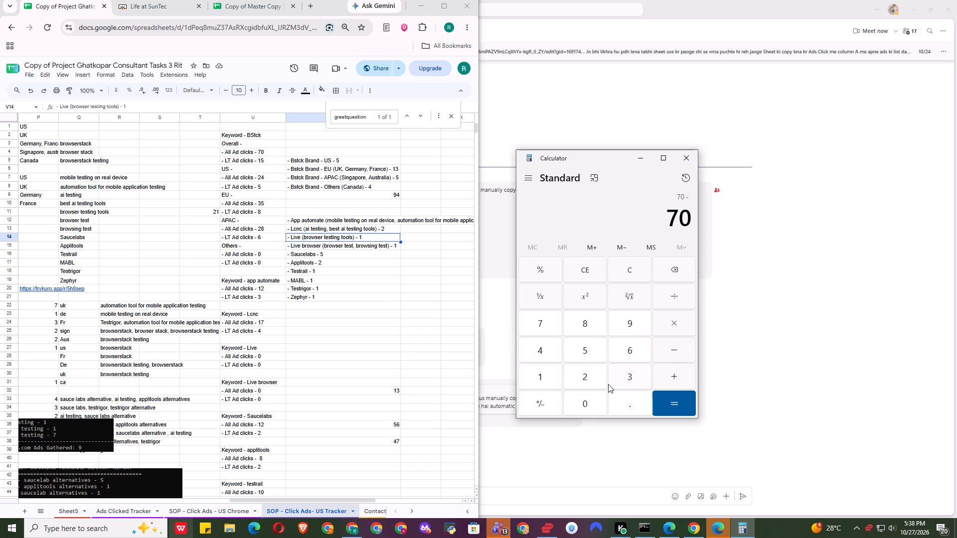
click(585, 376)
click(549, 370)
click(671, 407)
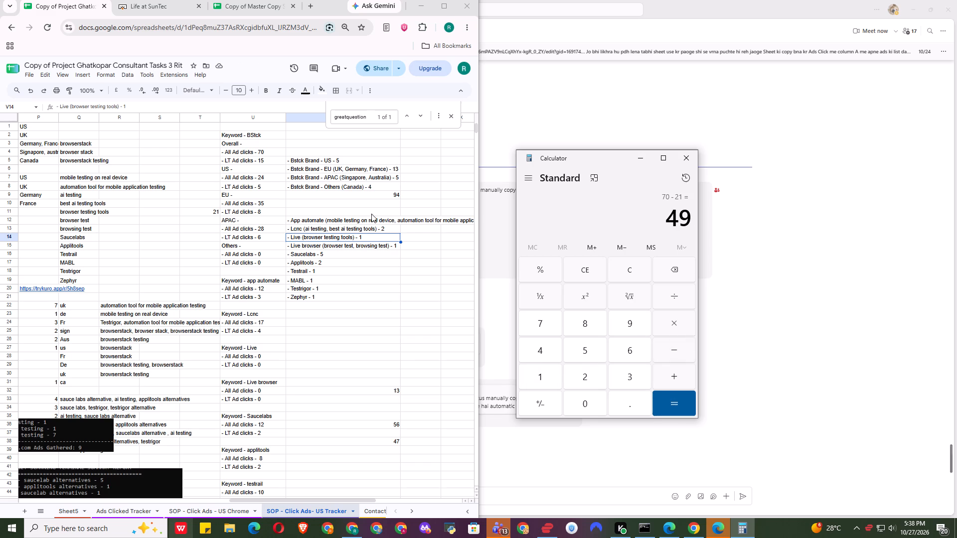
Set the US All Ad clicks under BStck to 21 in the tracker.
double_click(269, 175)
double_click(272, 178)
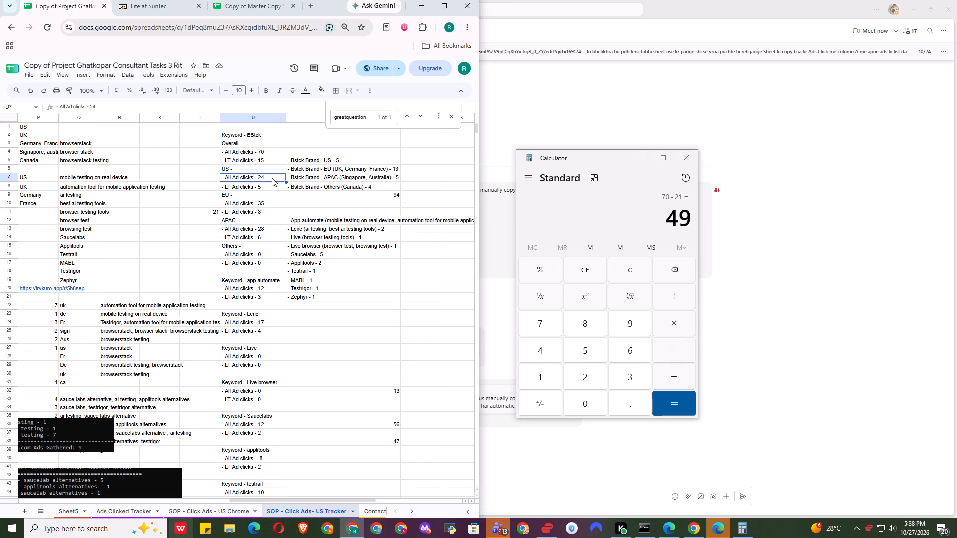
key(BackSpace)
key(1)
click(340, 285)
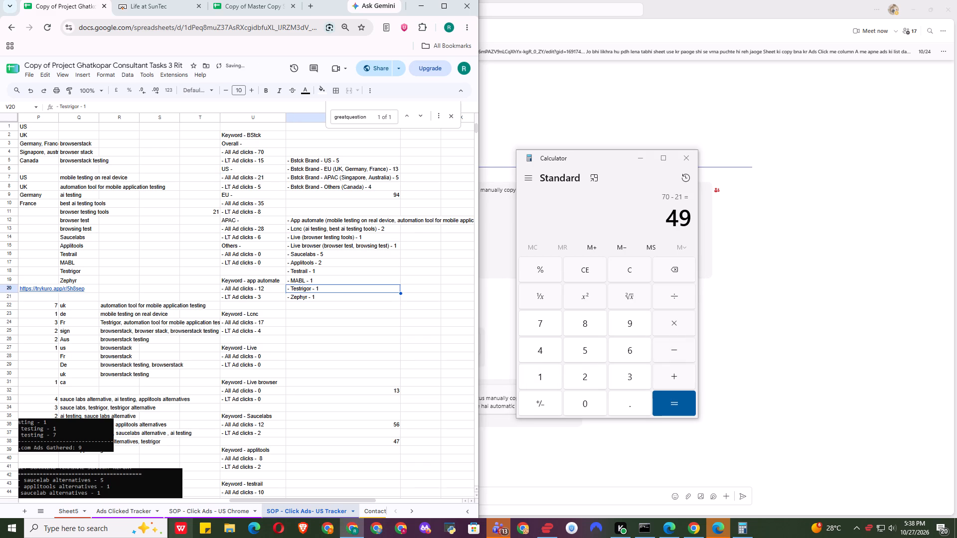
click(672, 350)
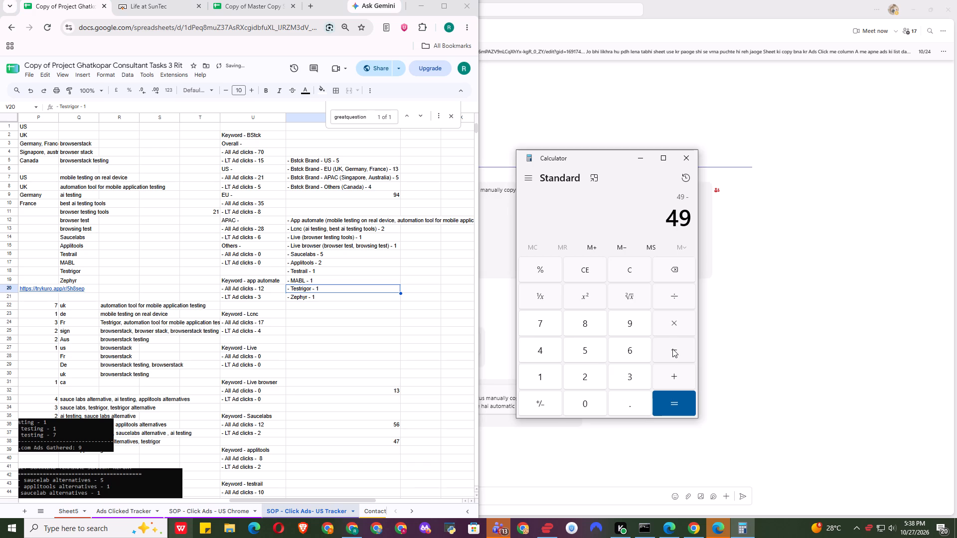
Set the EU LT Ad clicks under BStck to 7 in the tracker.
double_click(275, 213)
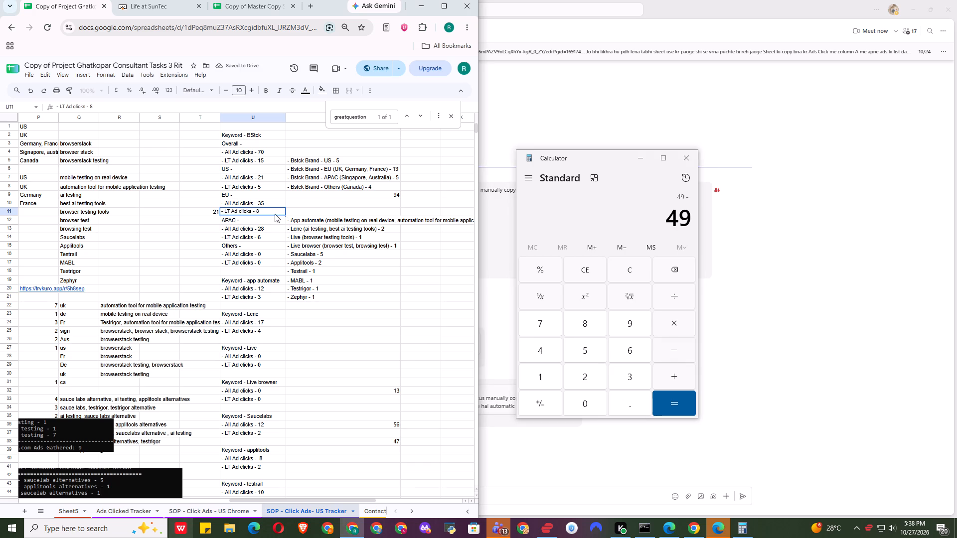
key(BackSpace)
key(7)
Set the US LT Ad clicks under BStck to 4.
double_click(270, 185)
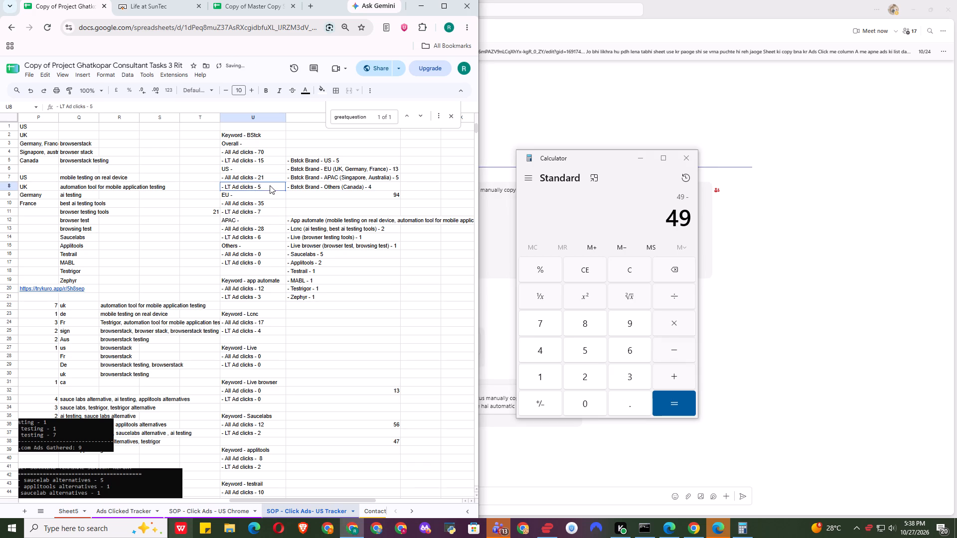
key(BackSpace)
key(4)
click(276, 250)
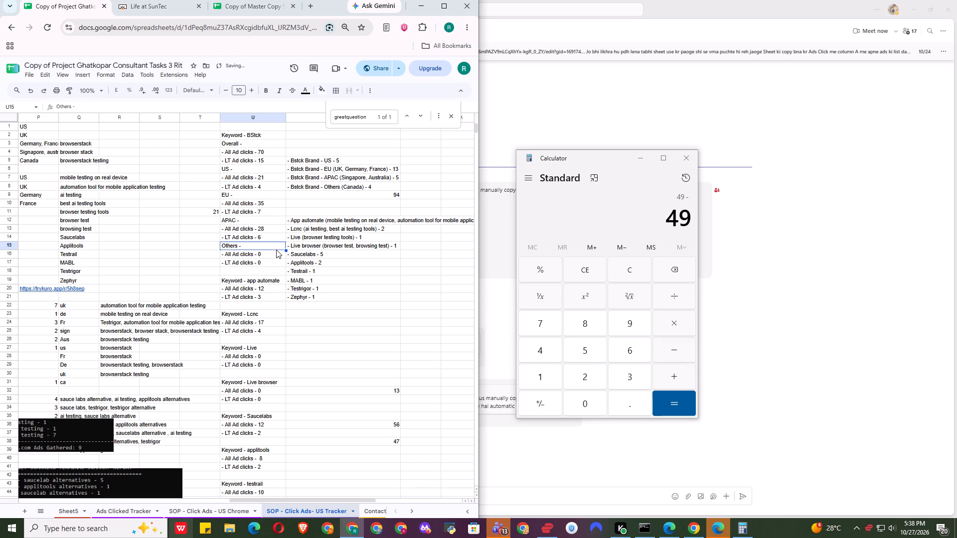
Set the BStck LT Ad clicks to 5 for APAC and 3 for US.
double_click(268, 235)
key(BackSpace)
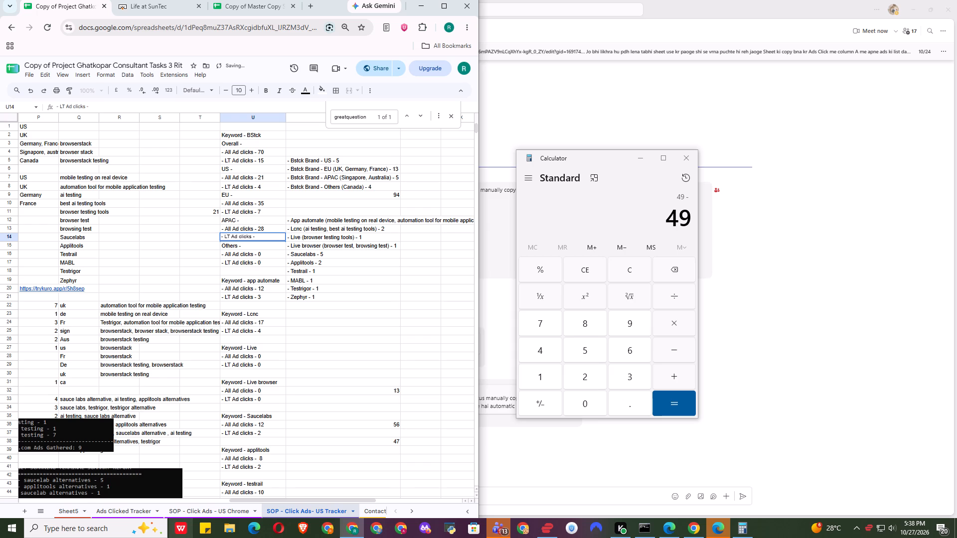
key(5)
click(334, 272)
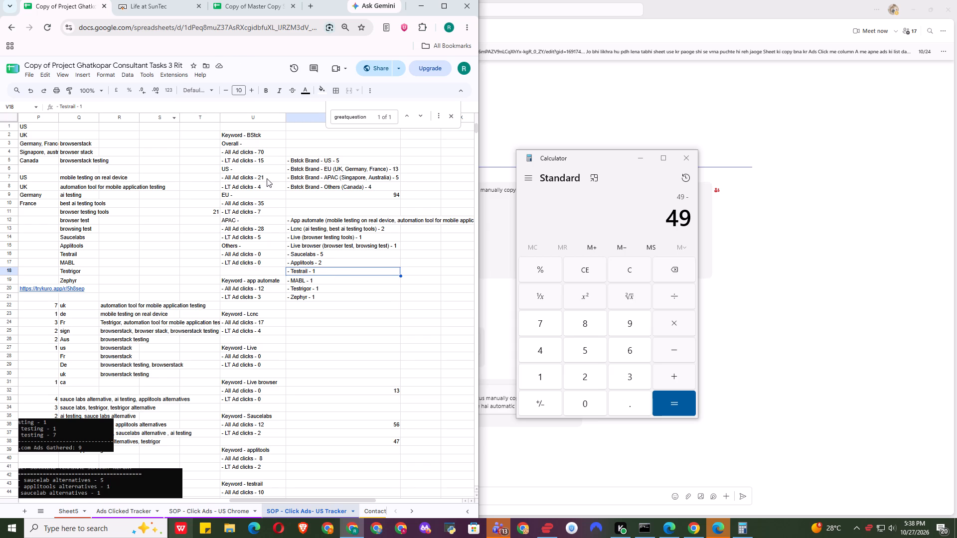
double_click(274, 184)
key(BackSpace)
key(3)
click(327, 275)
Check the master copy's Group Status sheet, and set the tracker's US All Ad clicks under BStck to 17.
click(240, 0)
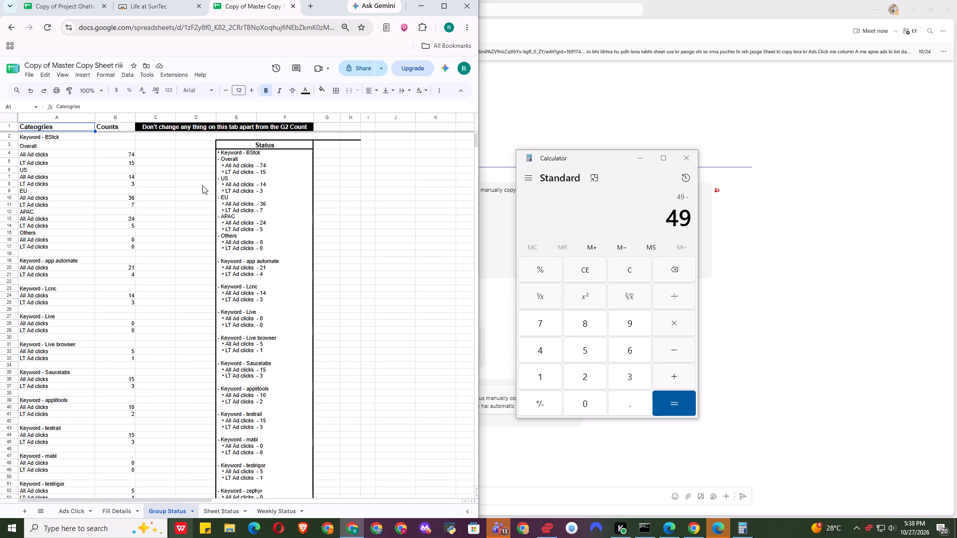
click(52, 0)
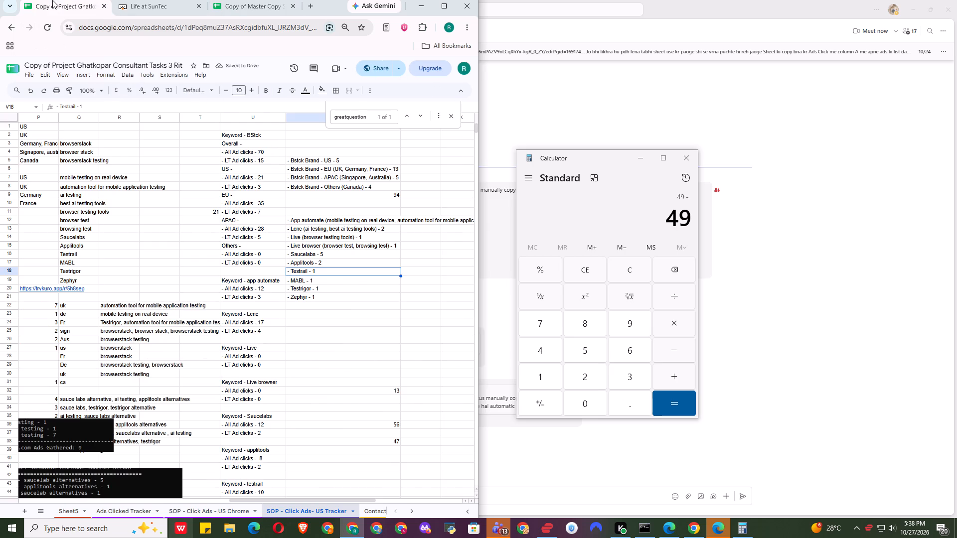
double_click(270, 177)
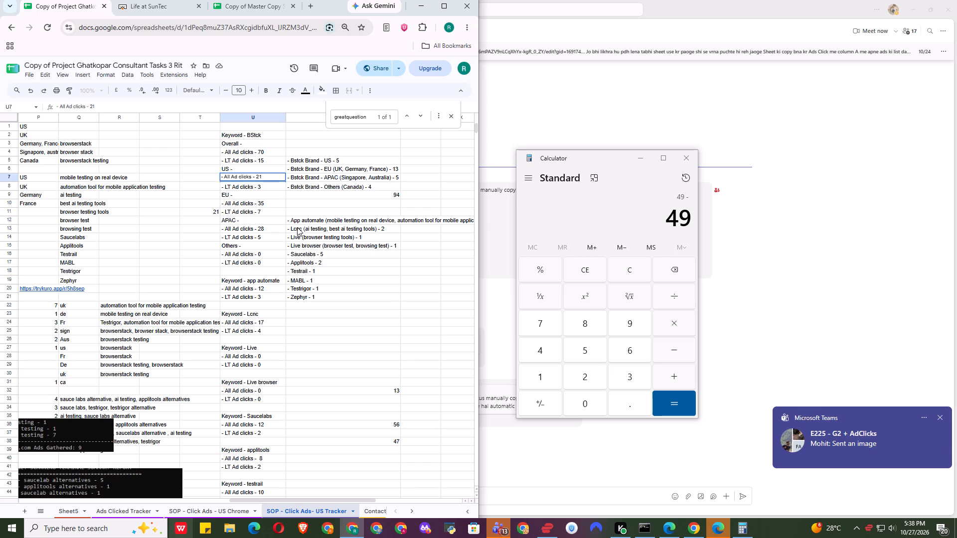
key(BackSpace)
key(BackSpace)
text(17)
click(297, 233)
Set the APAC All Ad clicks under BStck to 24, checking the master copy's Group Status figures.
double_click(267, 203)
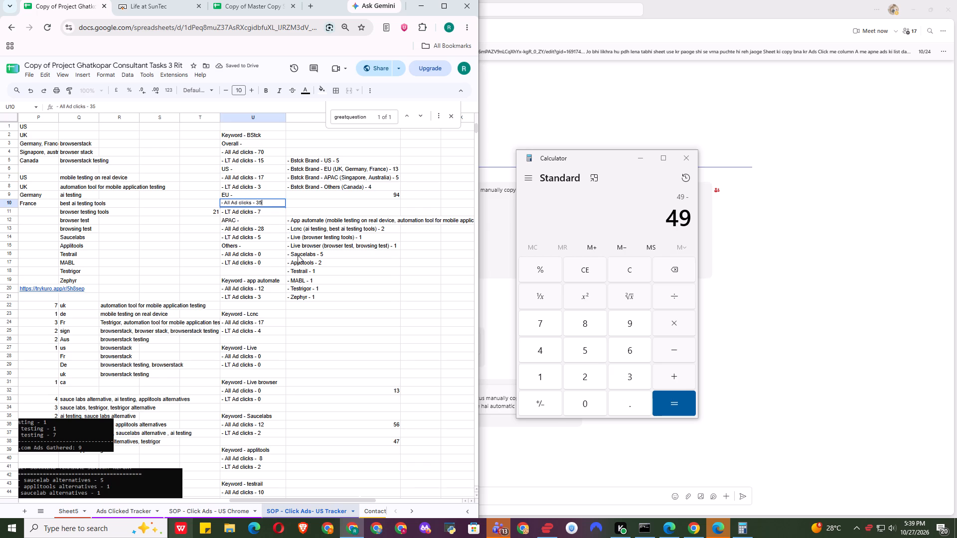
click(298, 255)
double_click(267, 230)
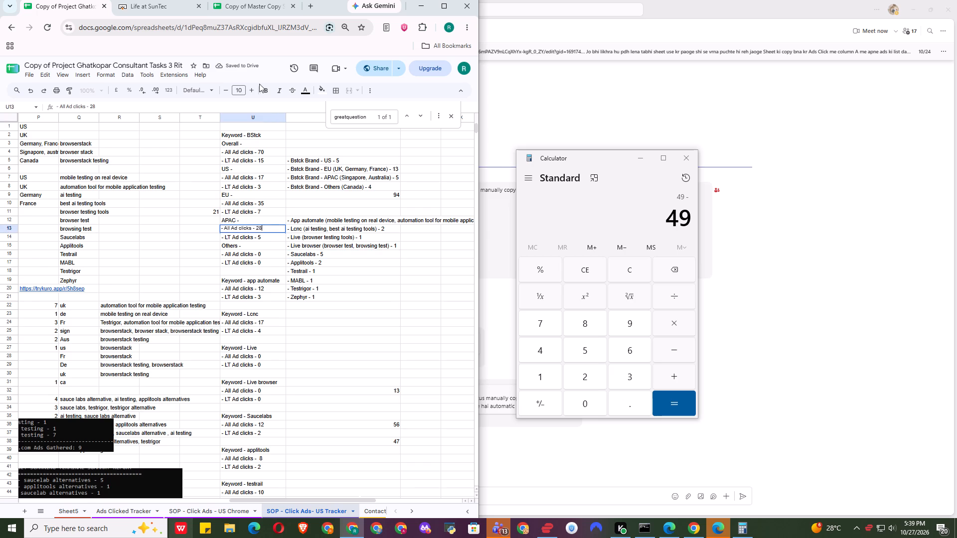
click(256, 0)
click(45, 6)
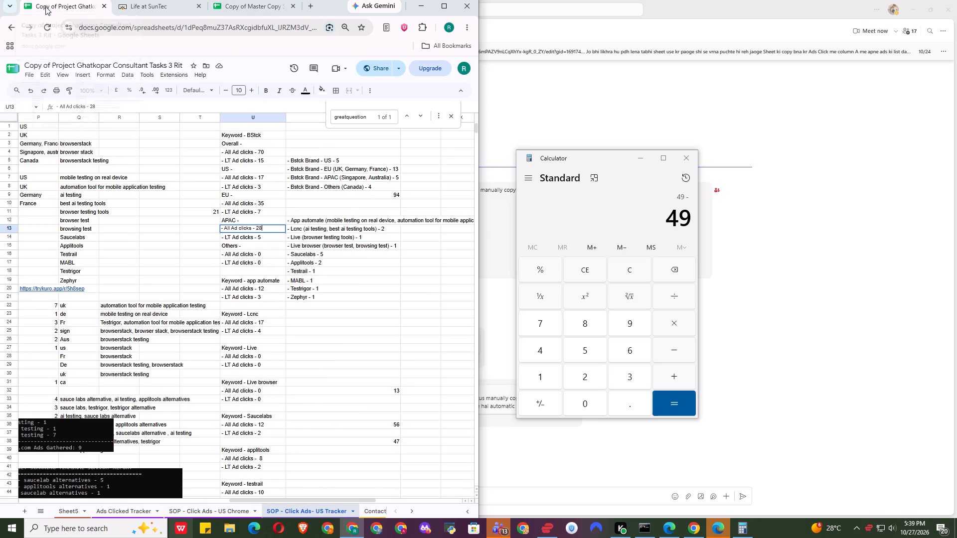
key(BackSpace)
key(4)
click(347, 311)
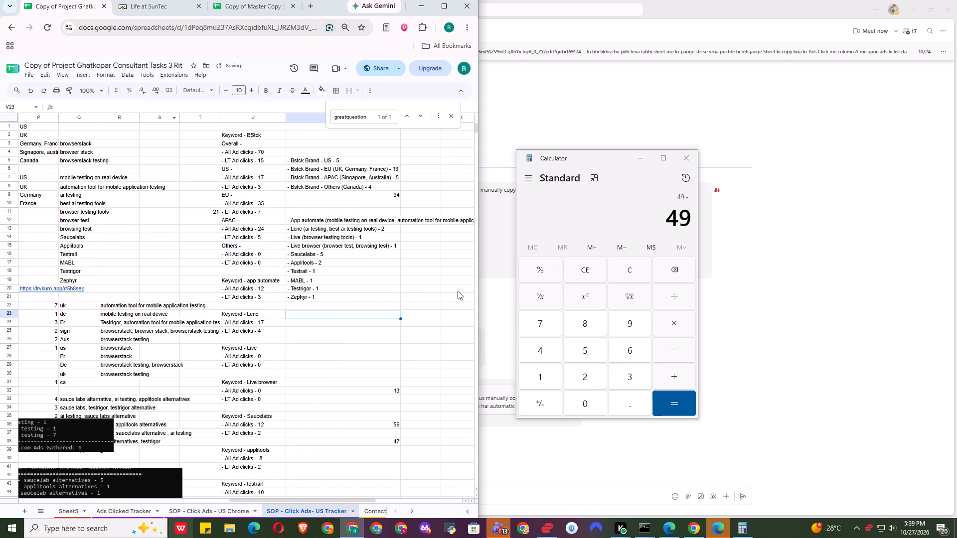
Clear the calculator and add the US, EU and APAC All Ad clicks: 17 + 35 + 24.
click(580, 271)
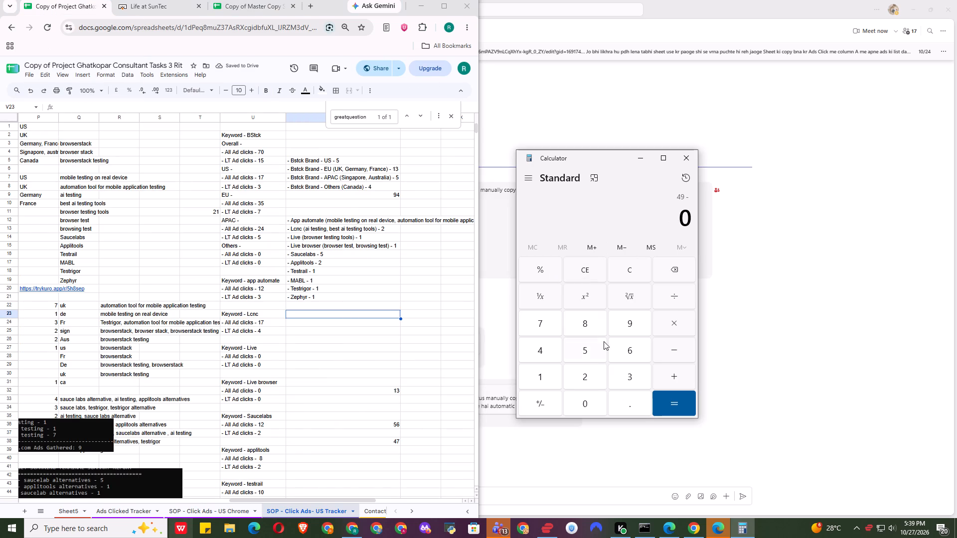
click(628, 263)
click(543, 375)
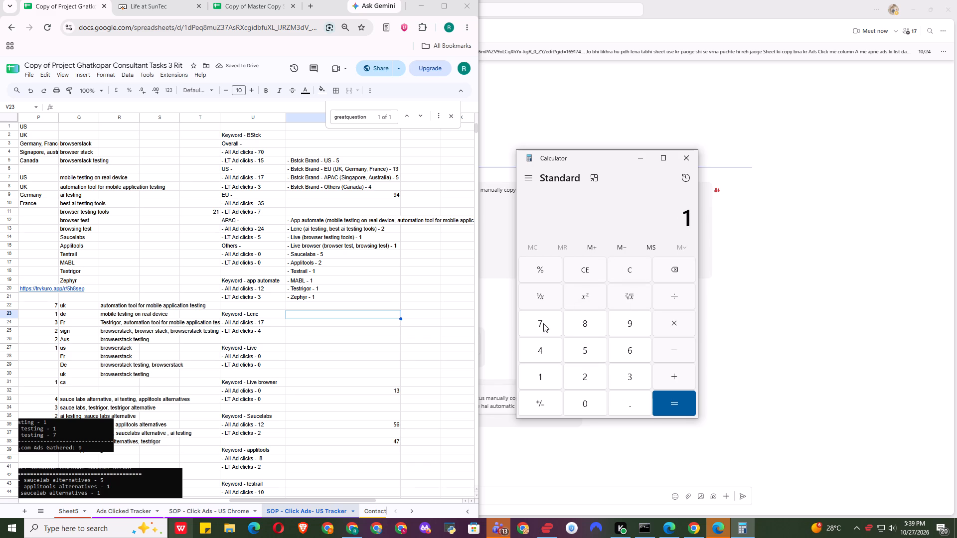
click(543, 314)
click(672, 375)
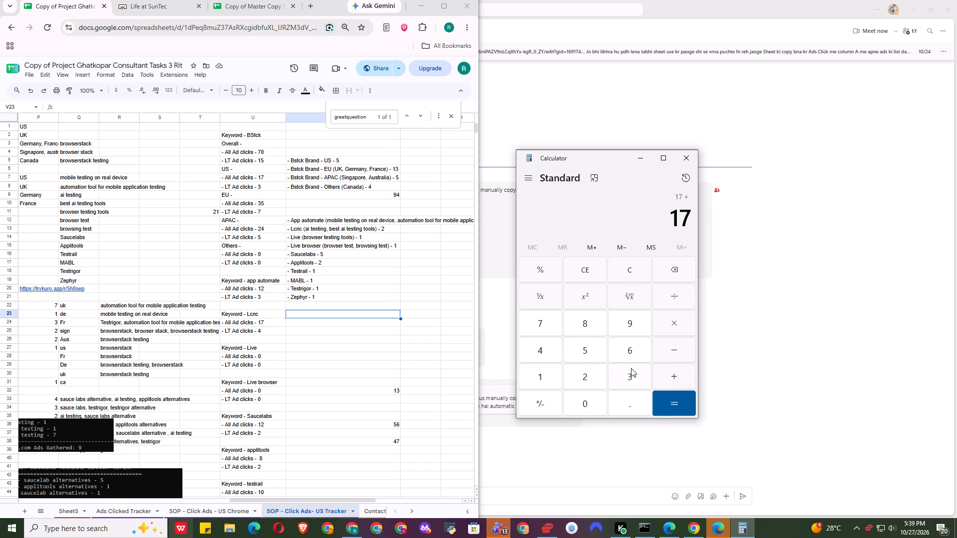
click(631, 368)
click(570, 350)
click(673, 377)
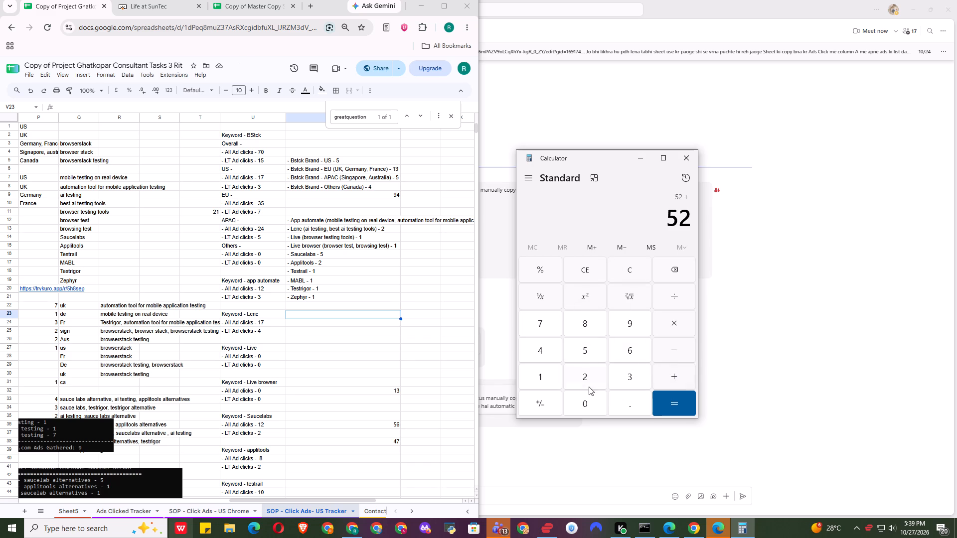
click(594, 381)
click(543, 343)
click(687, 402)
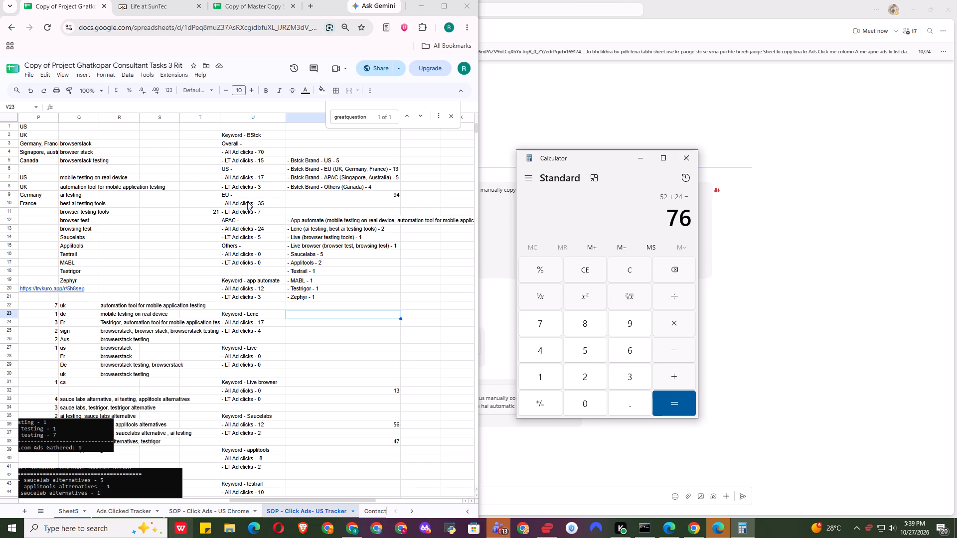
Set the Overall All Ad clicks under BStck to 76 in the US tracker.
double_click(270, 153)
key(BackSpace)
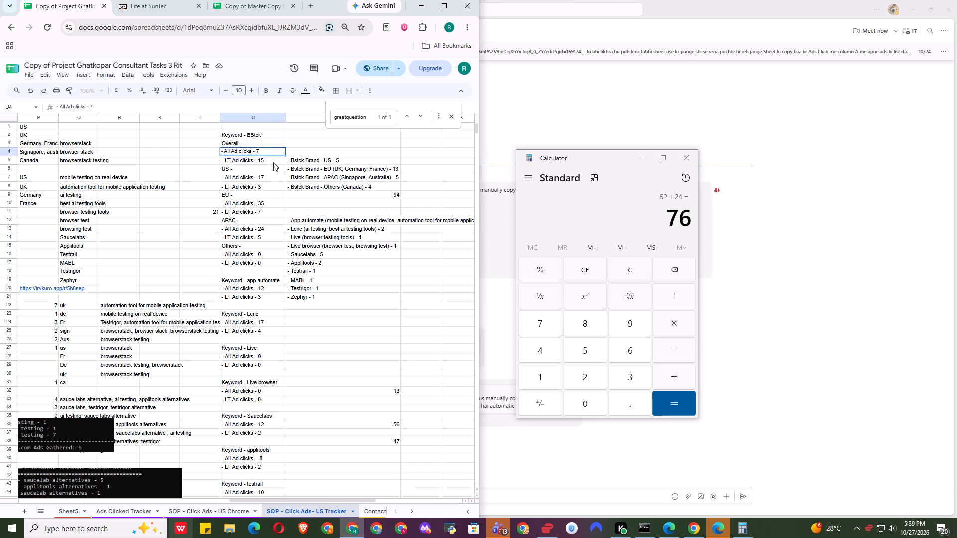
key(6)
click(313, 249)
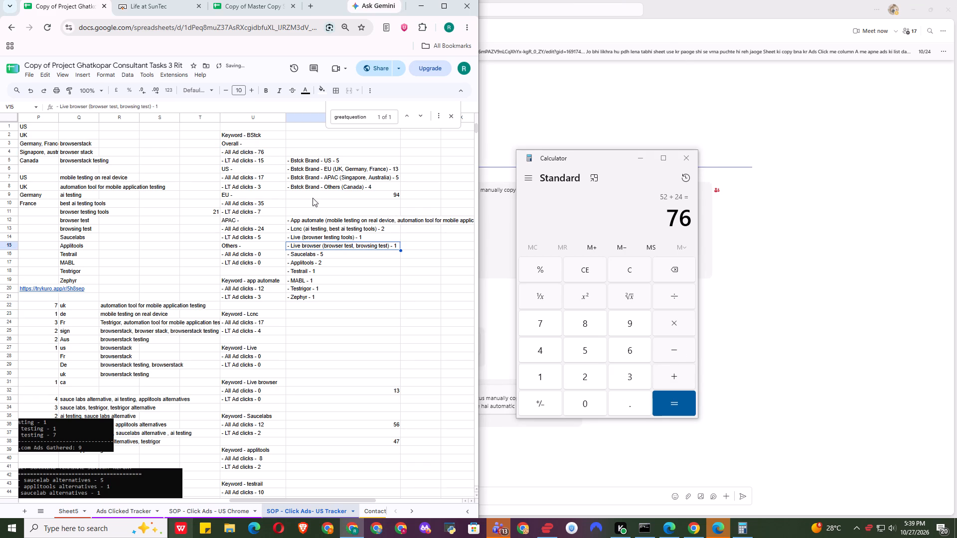
Recheck the BStck All Ad clicks sum for US, EU and APAC on the calculator: 17 + 35 + 24.
click(264, 175)
click(587, 268)
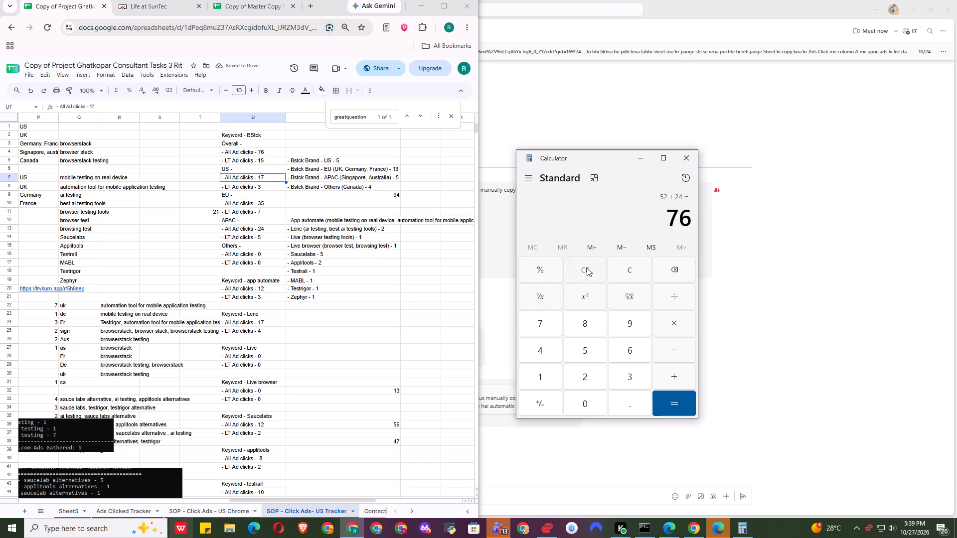
click(537, 373)
click(543, 321)
click(677, 373)
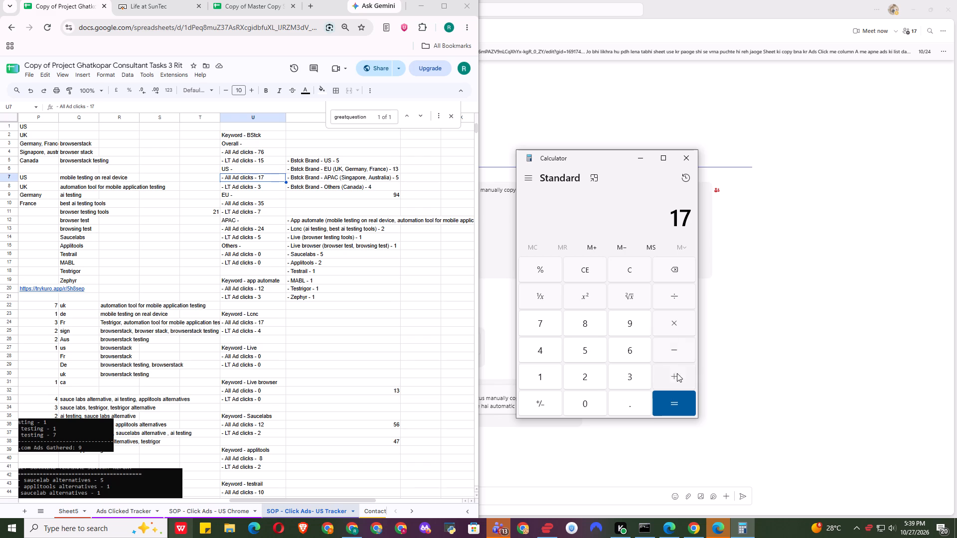
click(630, 375)
click(587, 352)
click(673, 375)
click(587, 376)
click(540, 353)
click(681, 405)
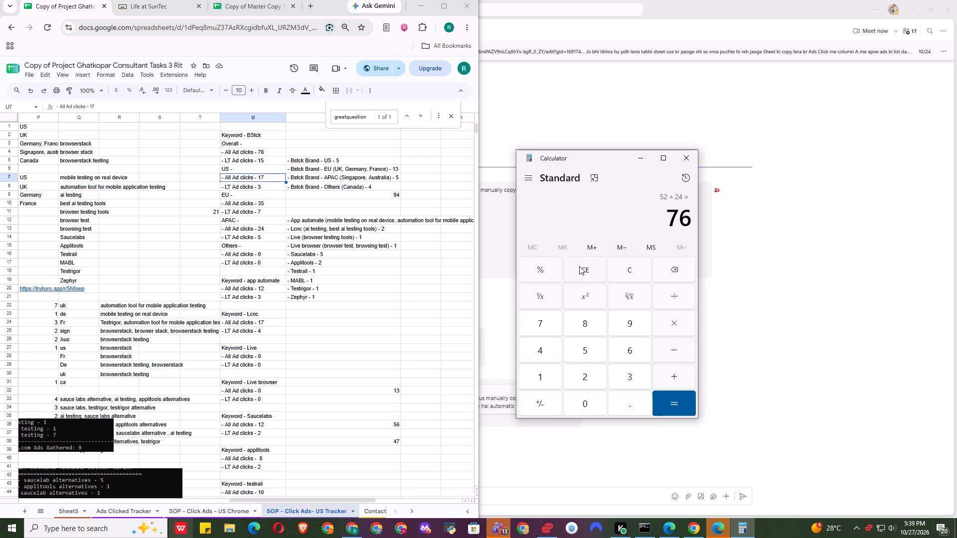
Clear the calculator and subtract the BStck All Ad clicks from 153: 153 - 76.
click(586, 269)
drag(277, 500, 266, 487)
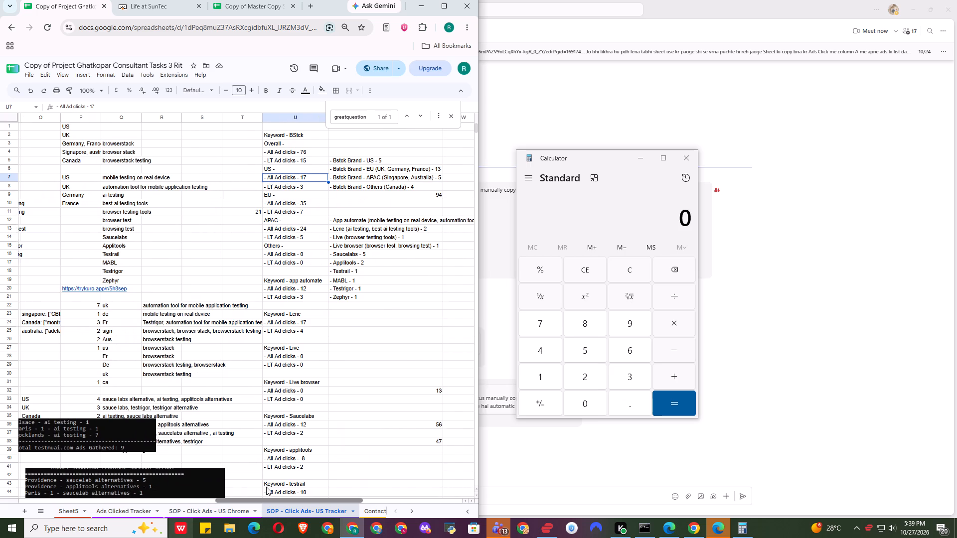
drag(266, 487, 276, 485)
click(585, 263)
click(548, 380)
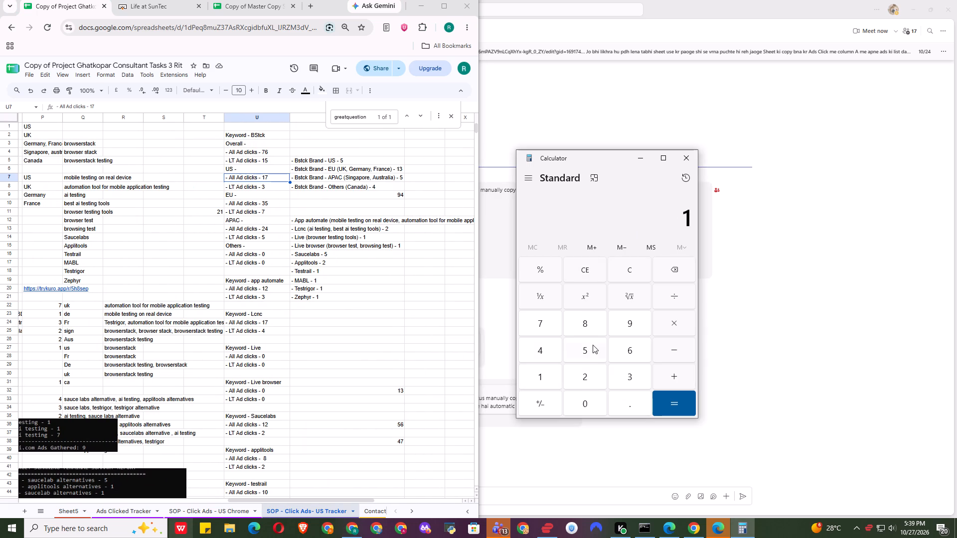
click(593, 345)
click(626, 374)
click(677, 355)
click(535, 328)
click(625, 356)
click(678, 399)
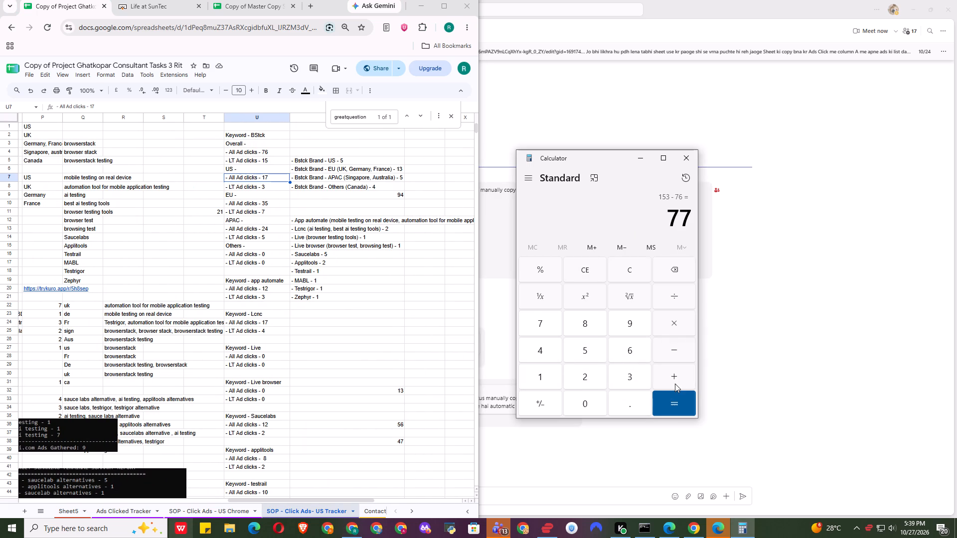
Compare the US tracker's remaining keyword click counts with those on the master copy's Group Status sheet.
click(276, 205)
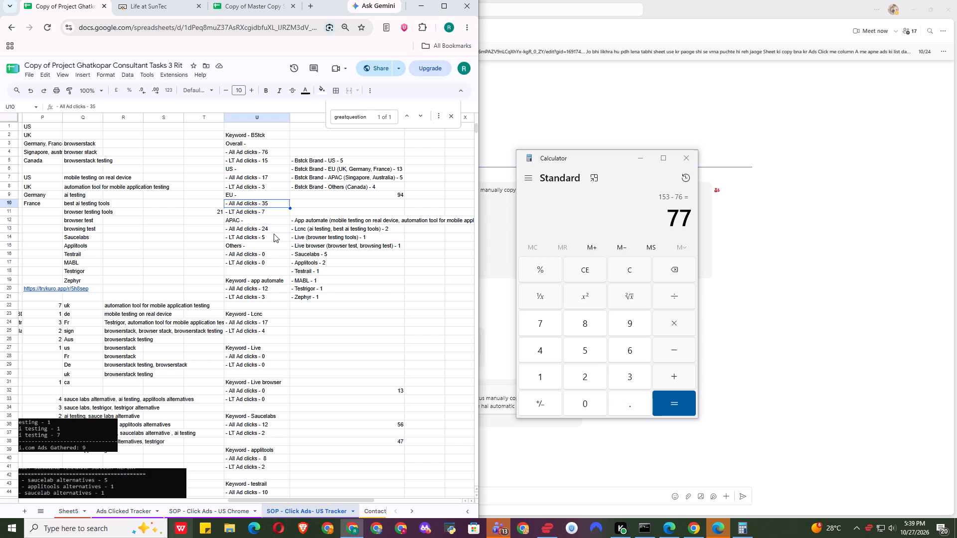
click(276, 293)
click(315, 335)
scroll(323, 331, down, 1)
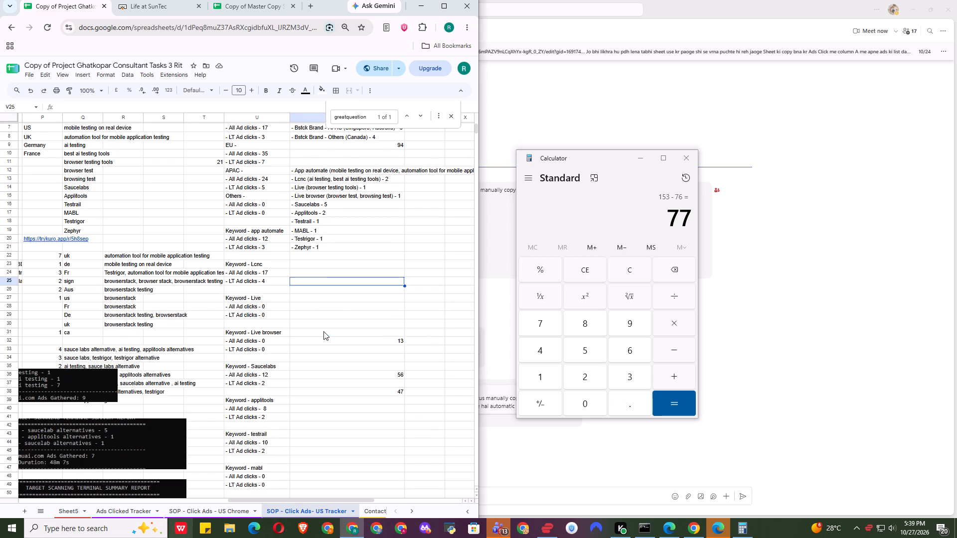
scroll(314, 324, down, 2)
click(232, 0)
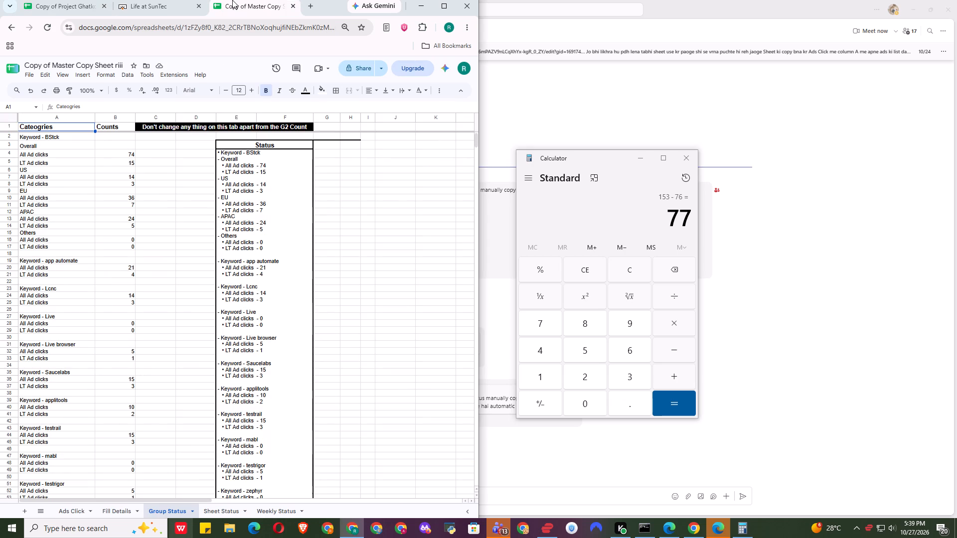
scroll(318, 239, down, 2)
scroll(174, 275, up, 5)
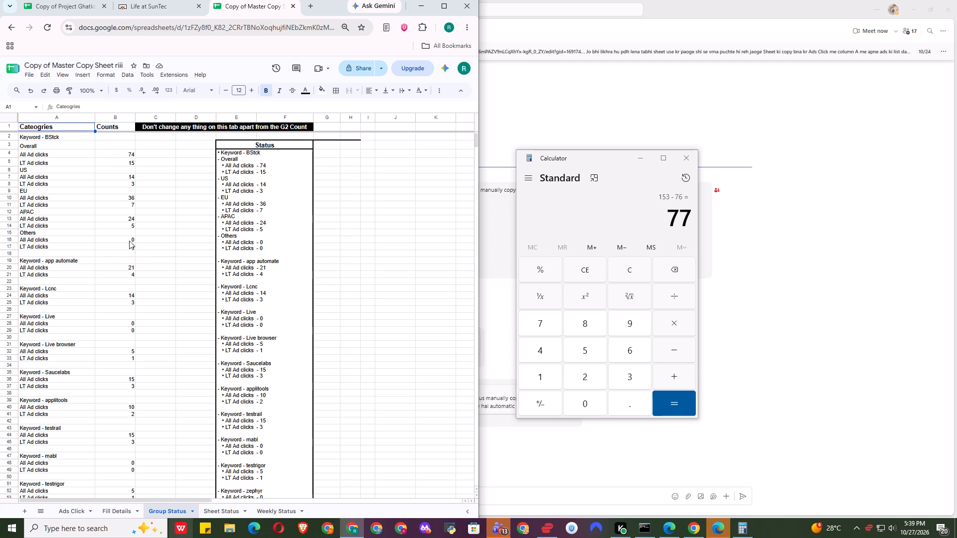
click(132, 269)
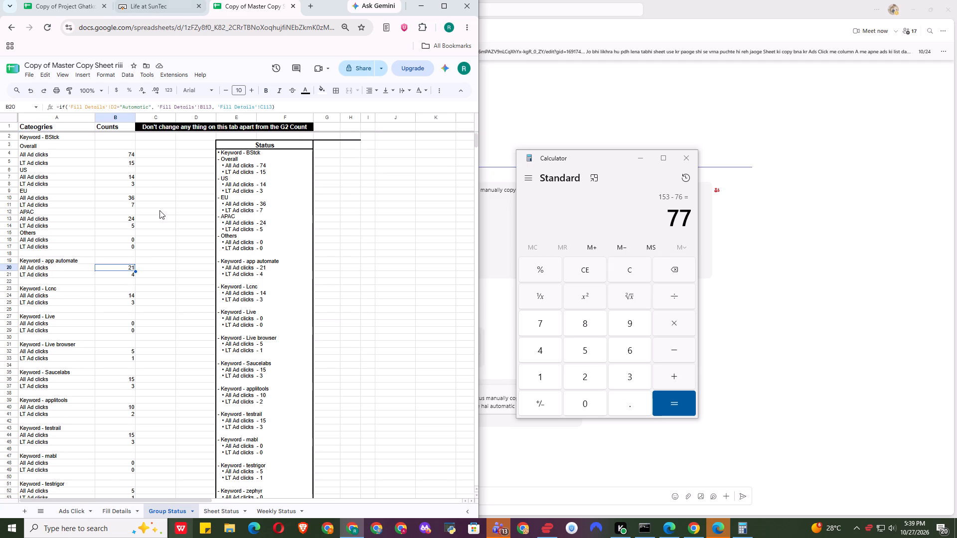
scroll(159, 210, down, 2)
Add Group Status's nonzero All Ad clicks from app automate through testrigor on the calculator: 21 + 14 + 5 + 15 + 10 + 15 + 5.
click(583, 274)
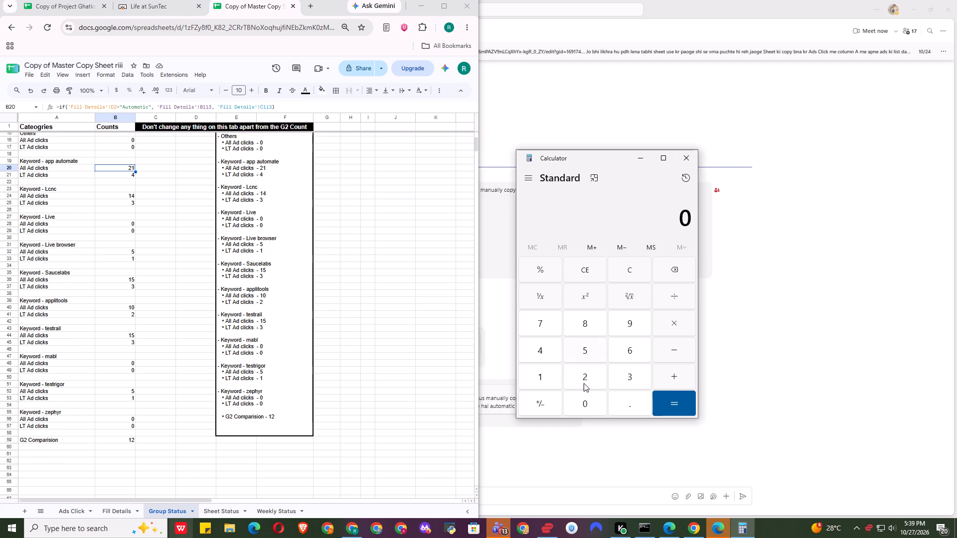
click(584, 383)
click(535, 379)
click(675, 375)
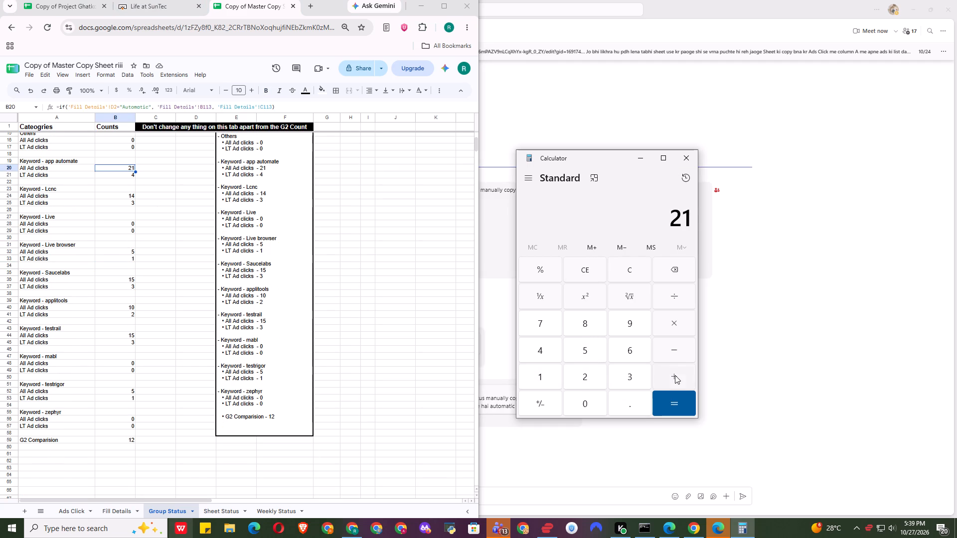
click(542, 371)
click(542, 350)
click(677, 376)
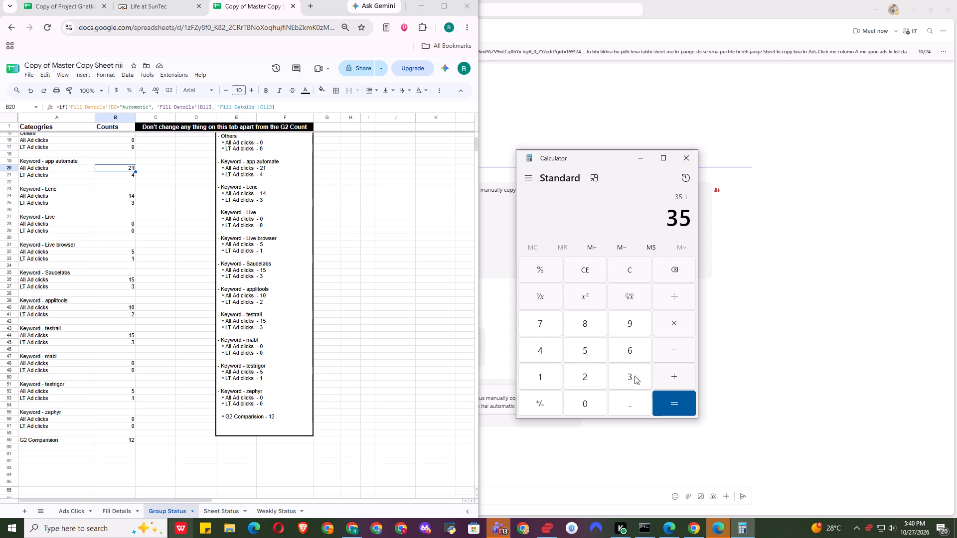
click(586, 338)
click(672, 375)
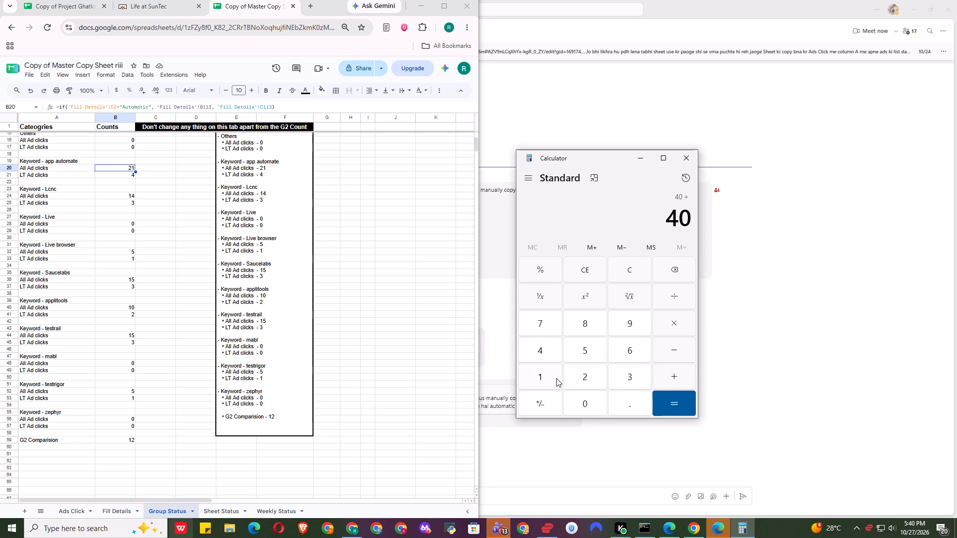
click(556, 378)
click(586, 350)
click(671, 375)
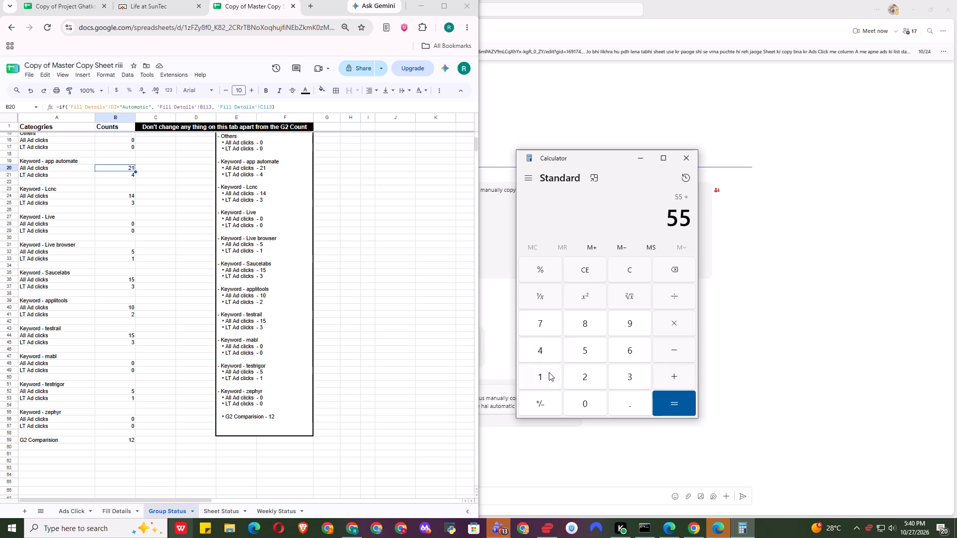
click(549, 372)
click(588, 406)
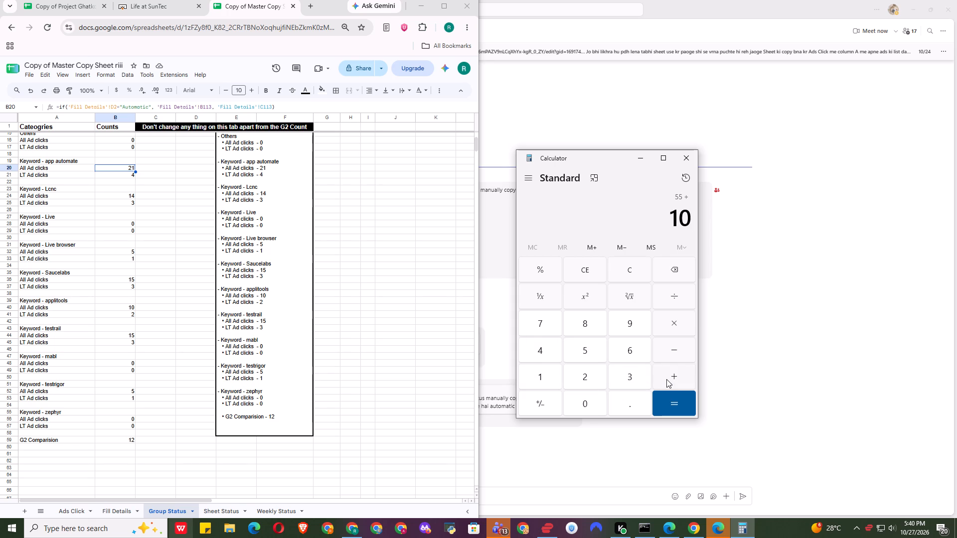
click(666, 379)
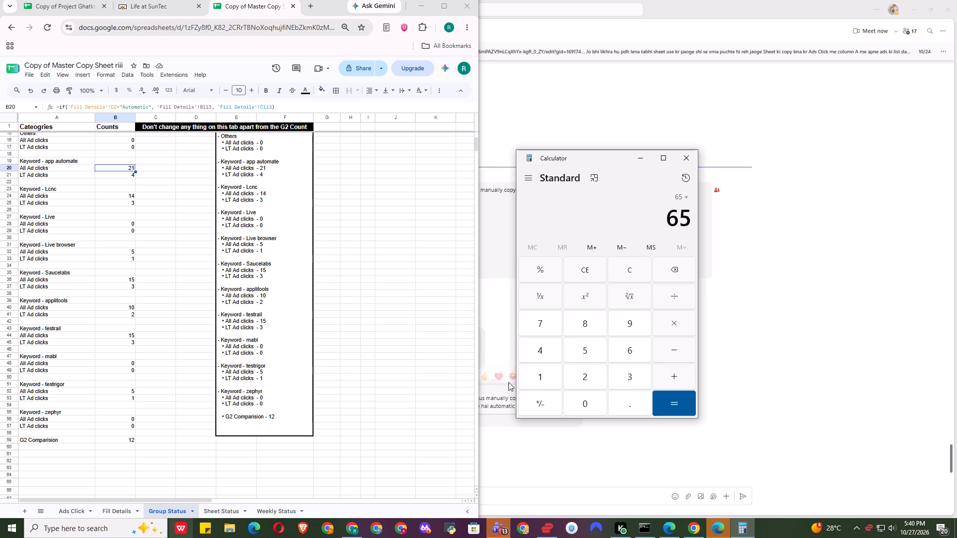
click(538, 374)
click(579, 353)
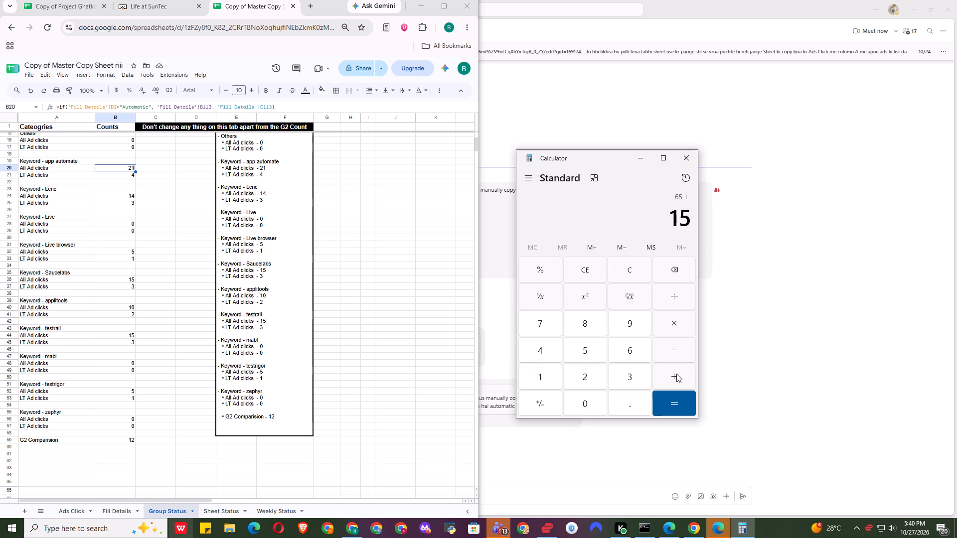
click(676, 374)
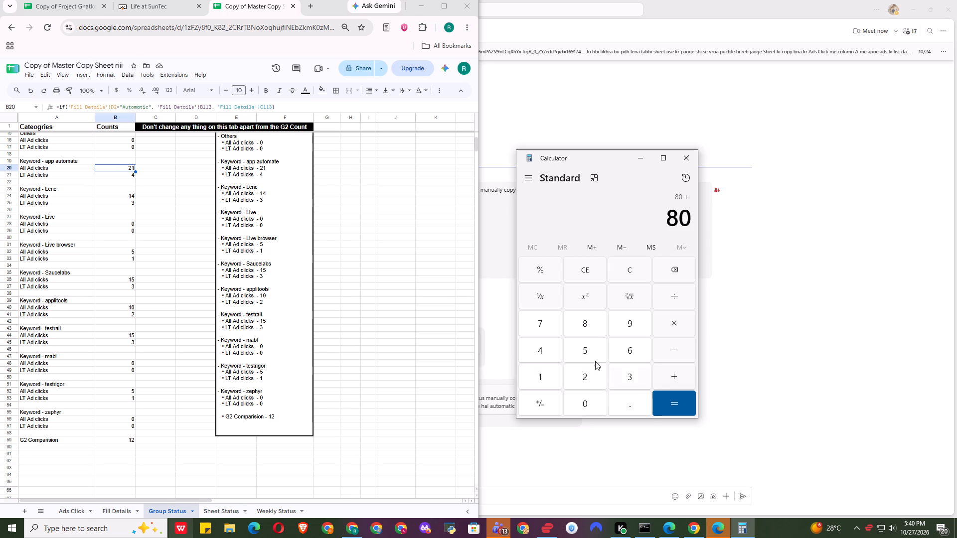
click(587, 353)
click(672, 401)
Set the Lcnc All Ad clicks to 20 in the US tracker, checking the master copy's Group Status figures.
scroll(240, 291, up, 2)
scroll(147, 329, down, 1)
click(53, 7)
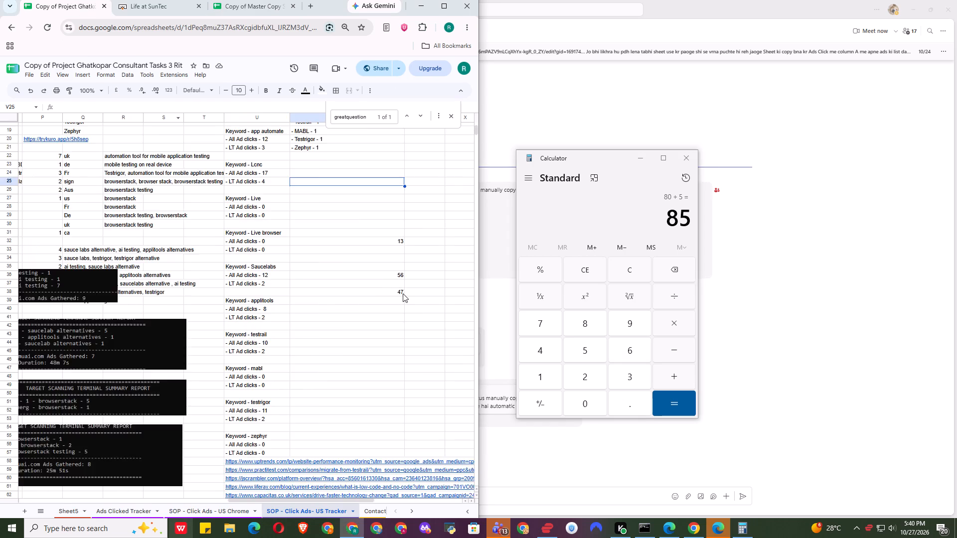
scroll(401, 293, up, 1)
double_click(267, 223)
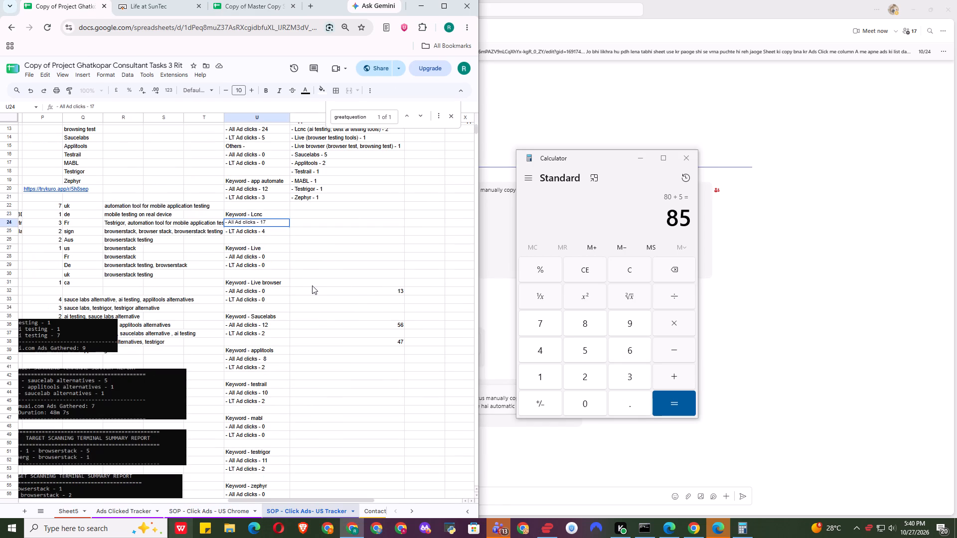
key(BackSpace)
key(BackSpace)
text(20)
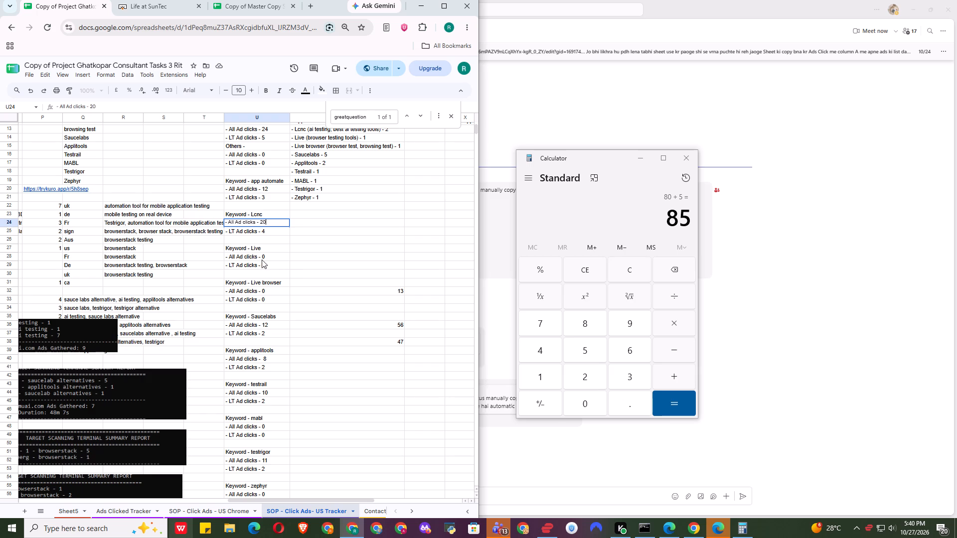
key(BackSpace)
key(0)
click(250, 0)
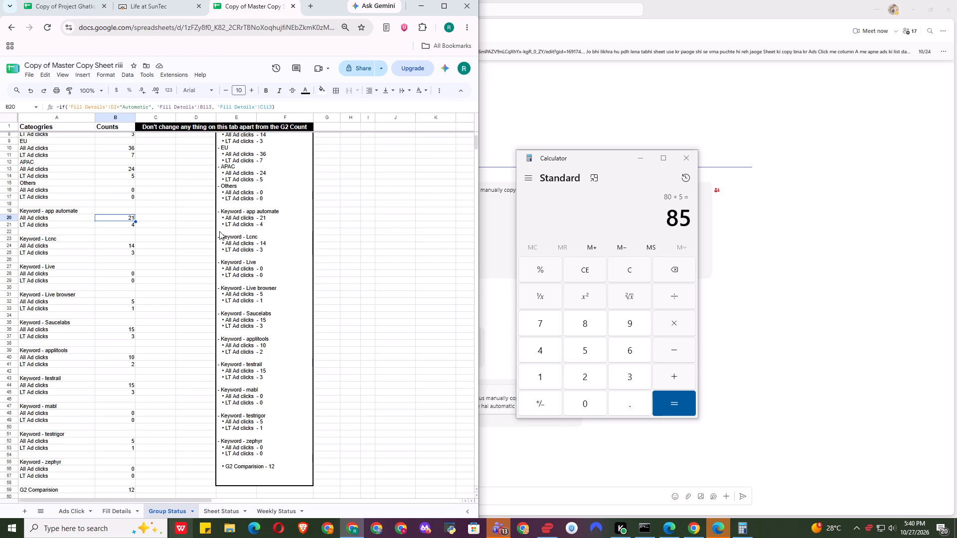
click(59, 0)
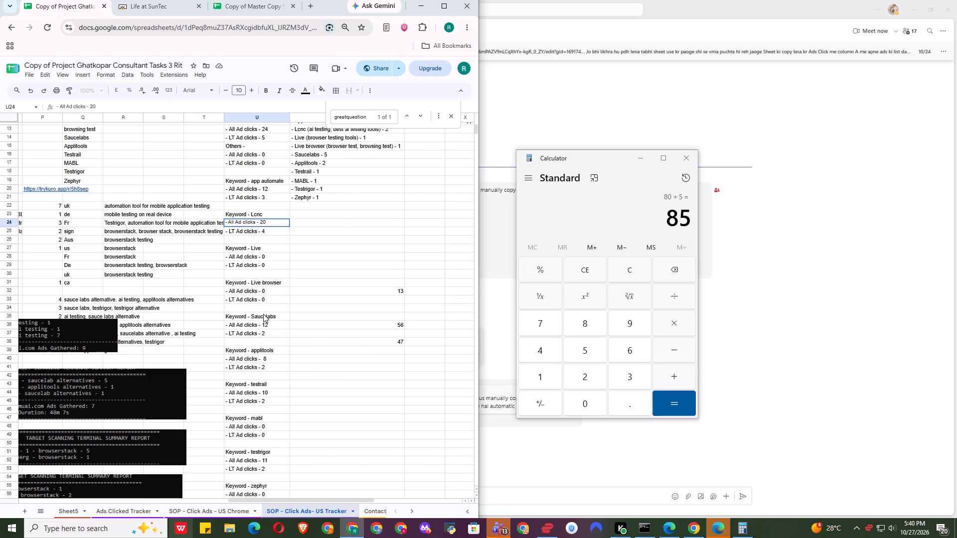
click(230, 2)
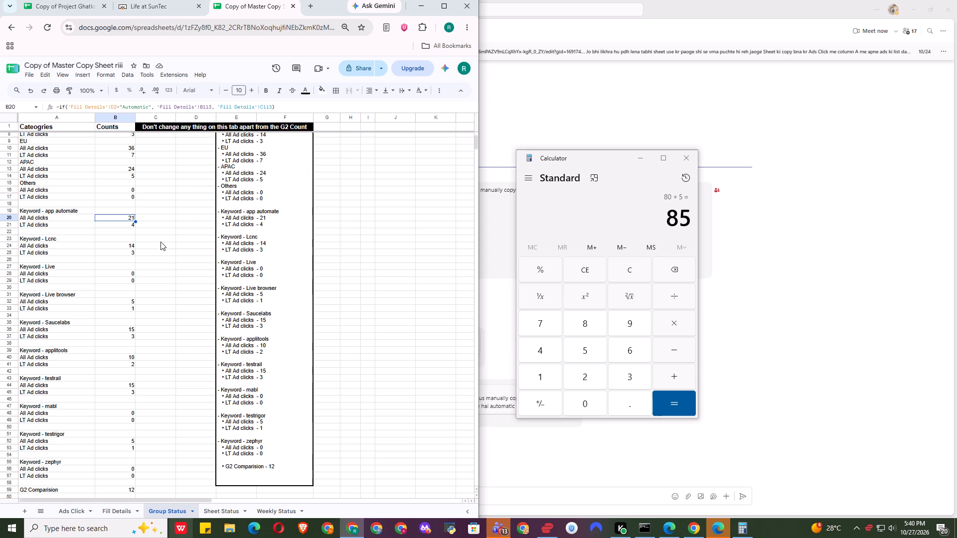
click(150, 260)
click(42, 5)
scroll(263, 256, up, 1)
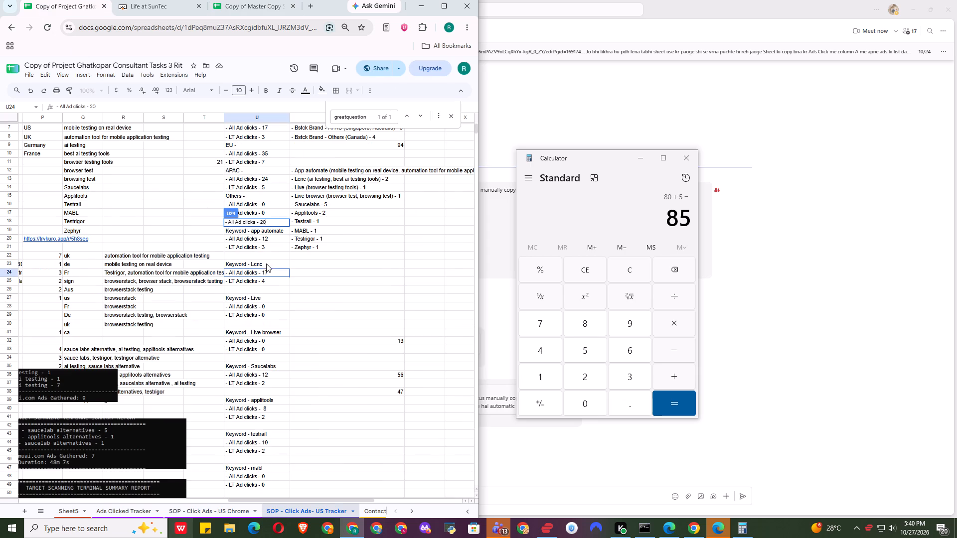
click(275, 327)
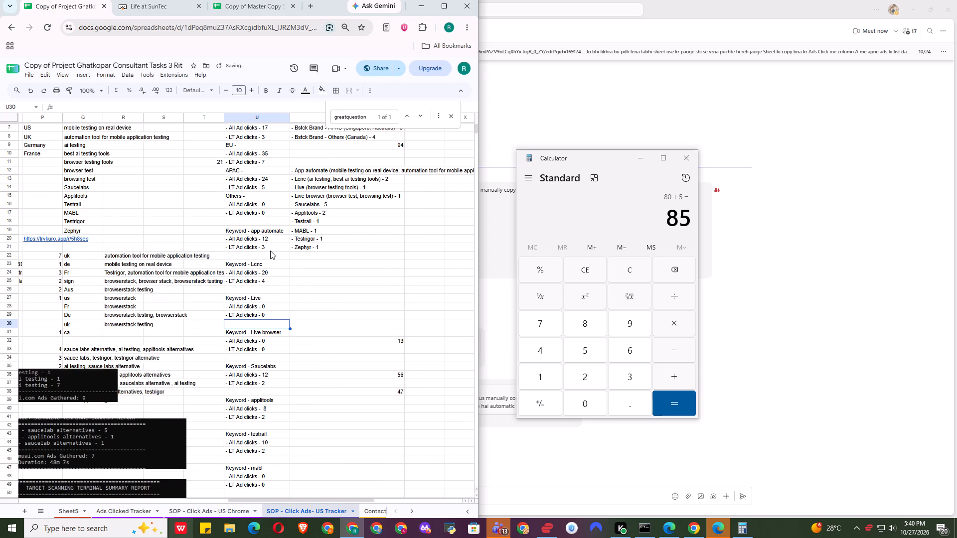
Set the app automate keyword's All Ad clicks to 16 and LT Ad clicks to 4 in the US tracker.
double_click(271, 241)
key(BackSpace)
key(BackSpace)
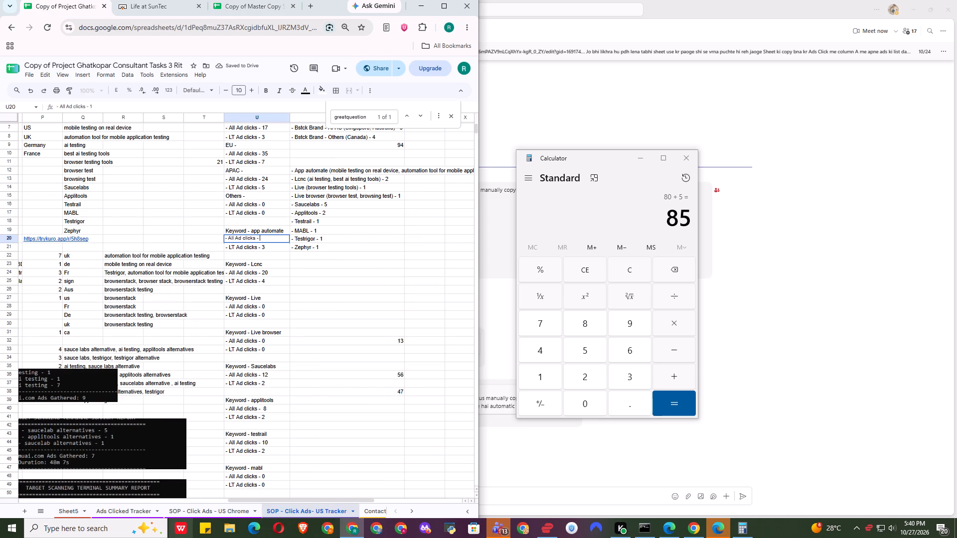
key(1)
key(6)
click(273, 247)
click(273, 247)
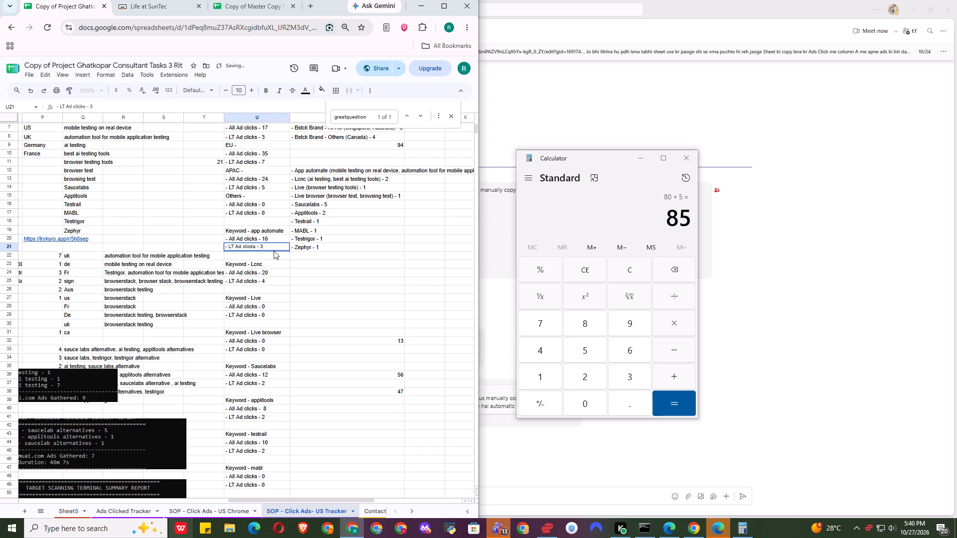
key(BackSpace)
key(4)
click(292, 271)
Set the Lcnc keyword's All Ad clicks to 18 and LT Ad clicks to 3, checking the master copy's Group Status figures.
click(252, 0)
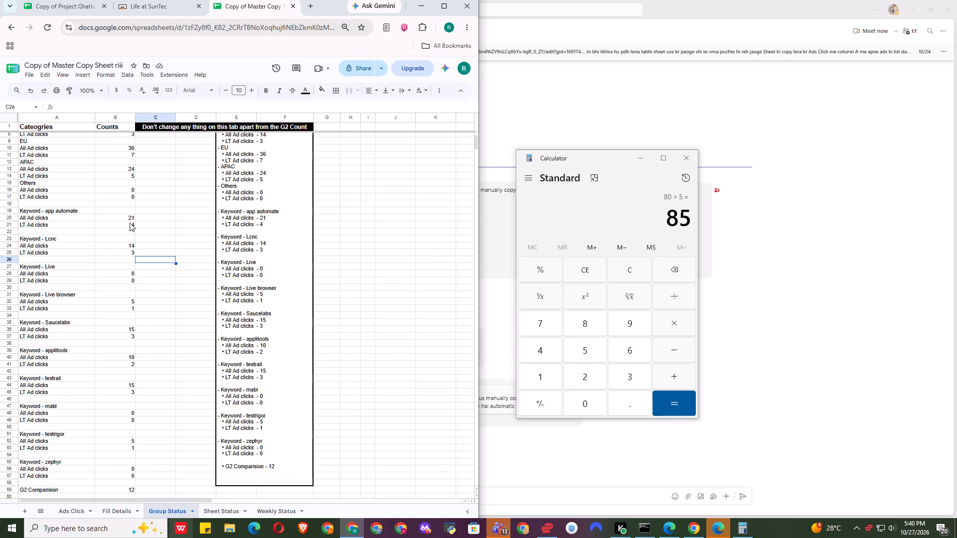
click(65, 0)
double_click(272, 273)
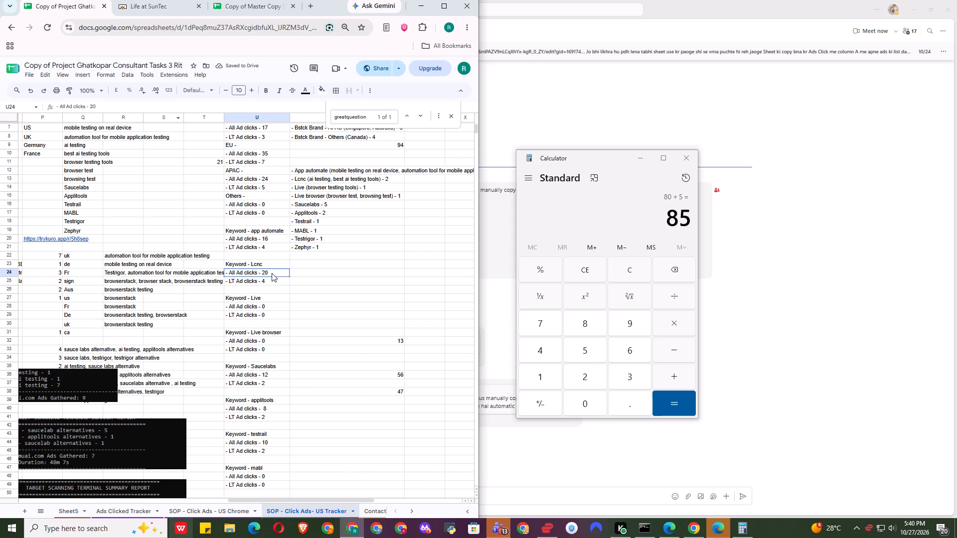
key(BackSpace)
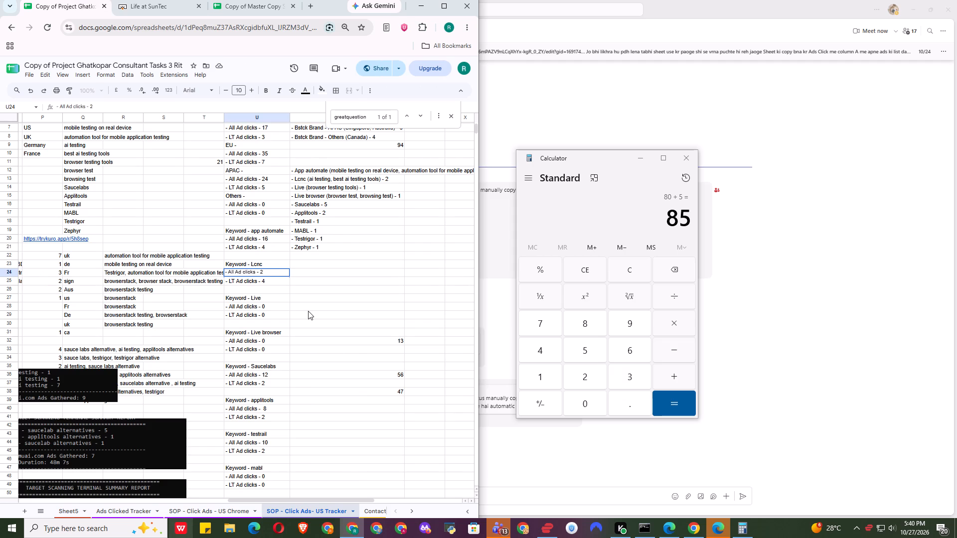
key(BackSpace)
key(1)
key(8)
click(310, 315)
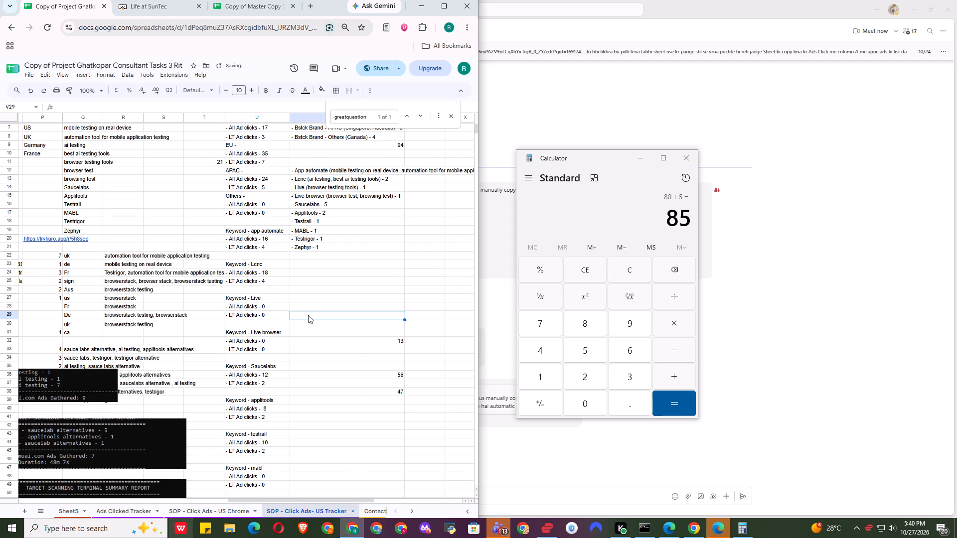
click(183, 0)
click(233, 8)
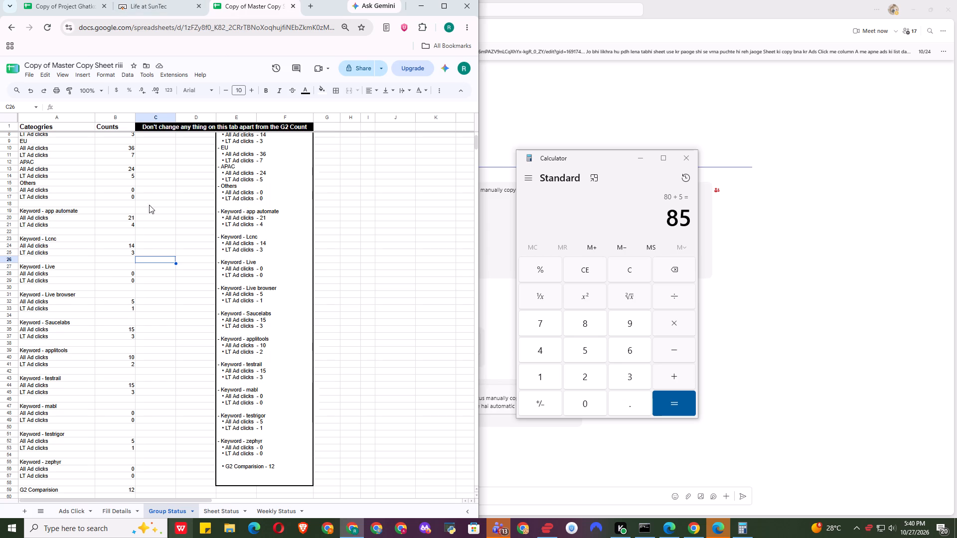
click(47, 3)
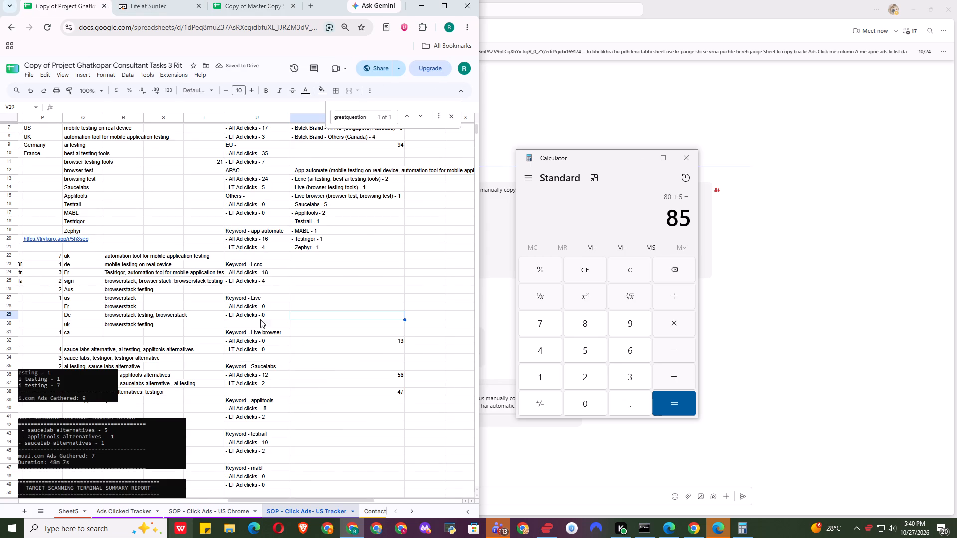
double_click(275, 284)
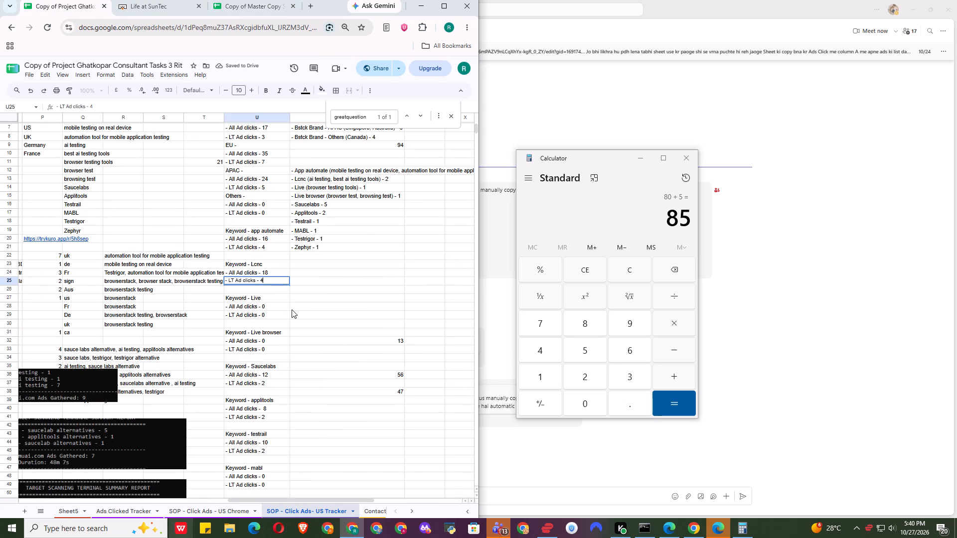
key(BackSpace)
key(3)
click(331, 340)
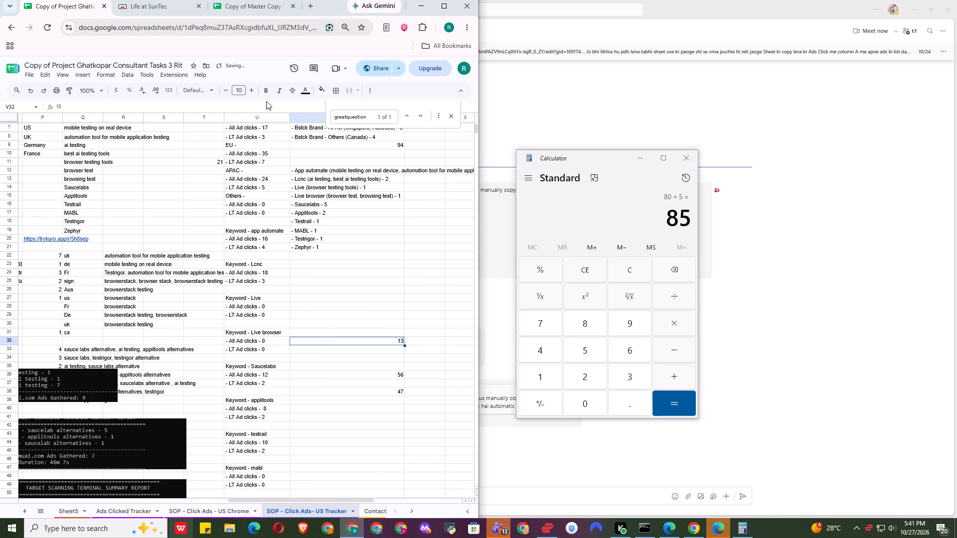
Set the Live browser keyword's All Ad clicks to 5 and LT Ad clicks to 1, consulting the master copy's Group Status sheet.
click(276, 0)
scroll(151, 293, up, 1)
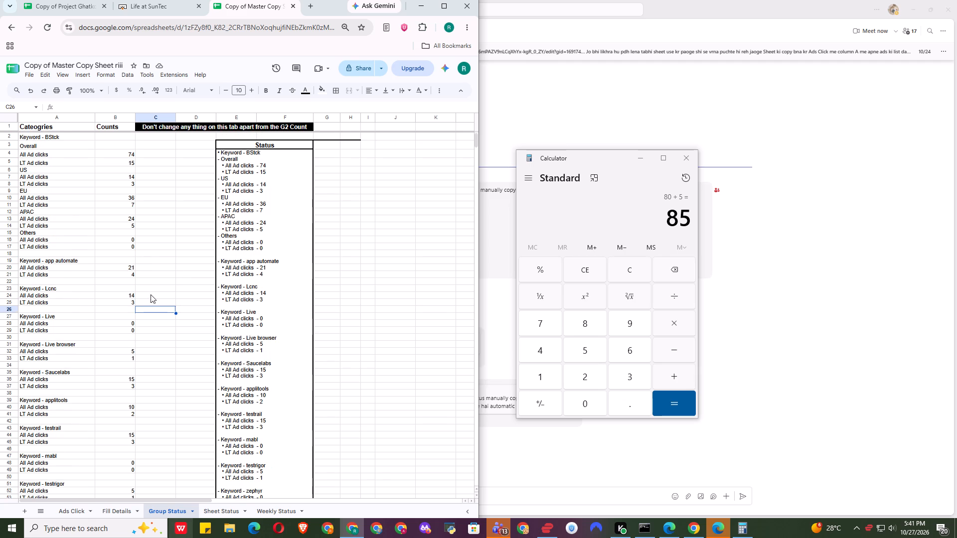
scroll(151, 297, up, 2)
drag(131, 264, 127, 309)
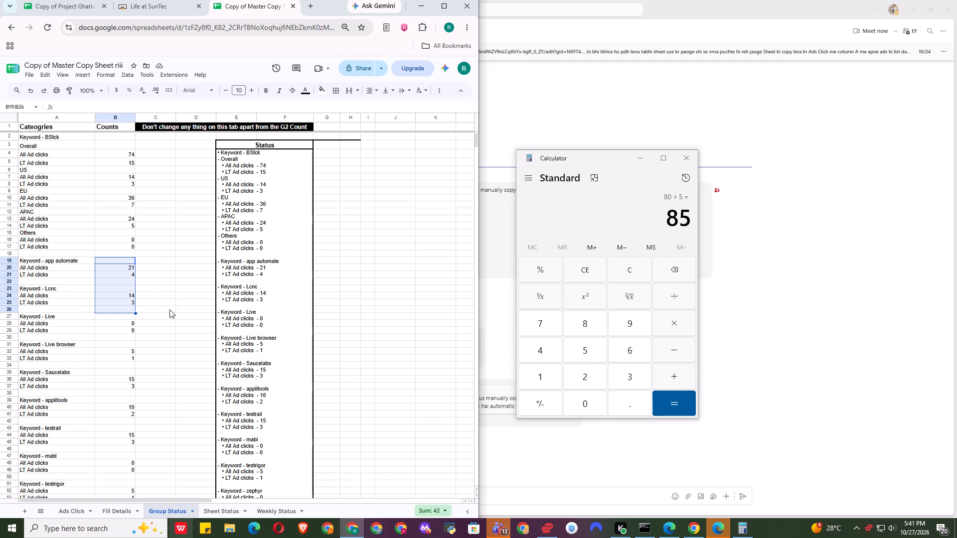
click(169, 309)
scroll(172, 343, down, 1)
click(126, 297)
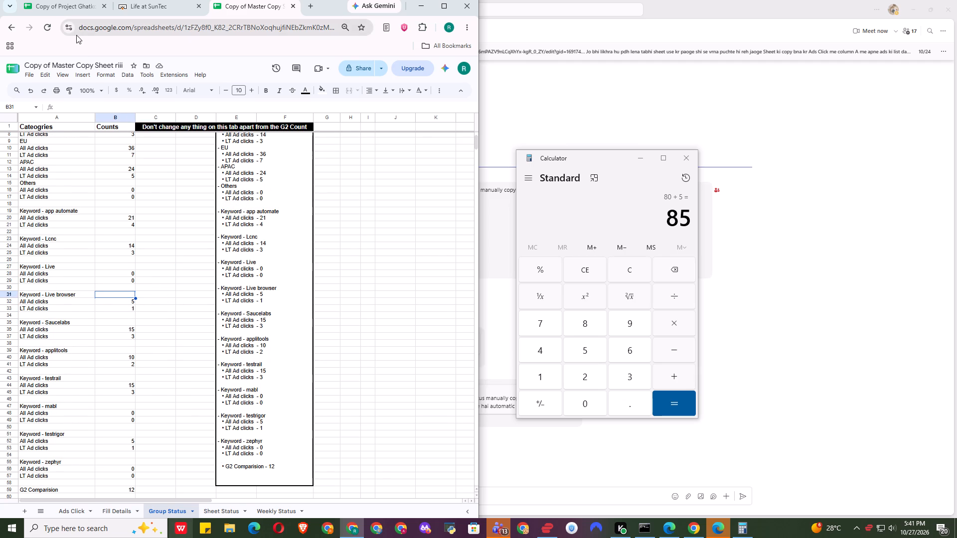
click(77, 0)
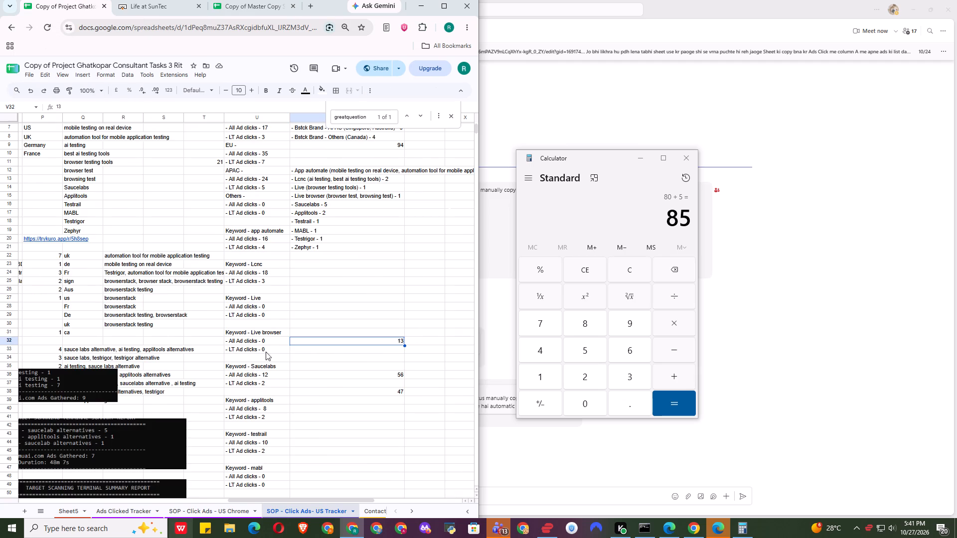
double_click(279, 342)
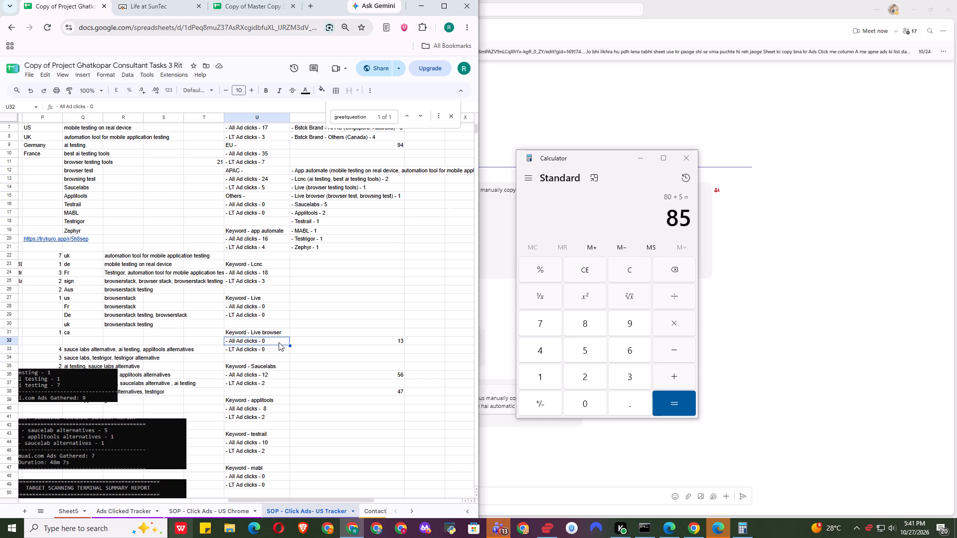
click(238, 1)
click(37, 0)
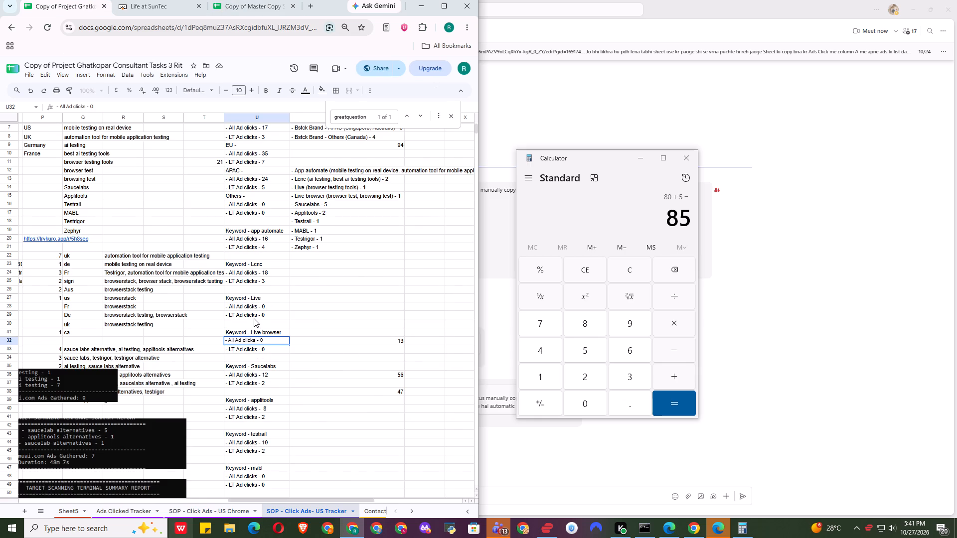
key(BackSpace)
key(5)
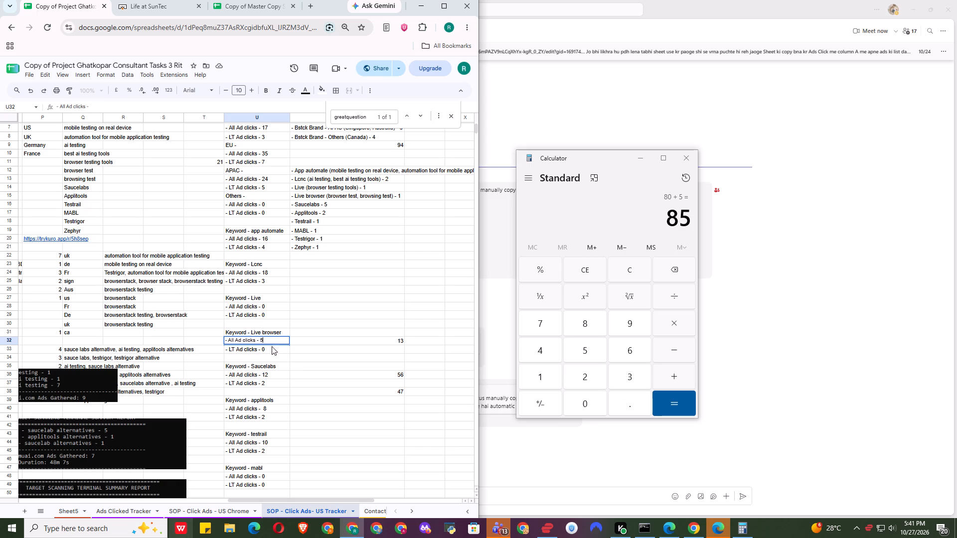
double_click(271, 352)
key(BackSpace)
key(1)
click(321, 418)
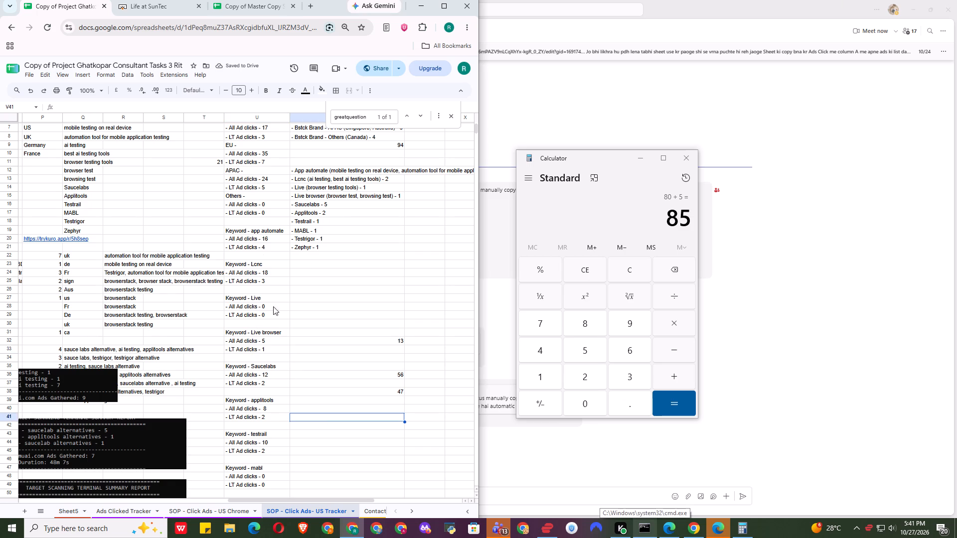
Set the Saucelabs keyword's All Ad clicks to 14 and LT Ad clicks to 3, consulting the master copy's Group Status sheet.
click(244, 0)
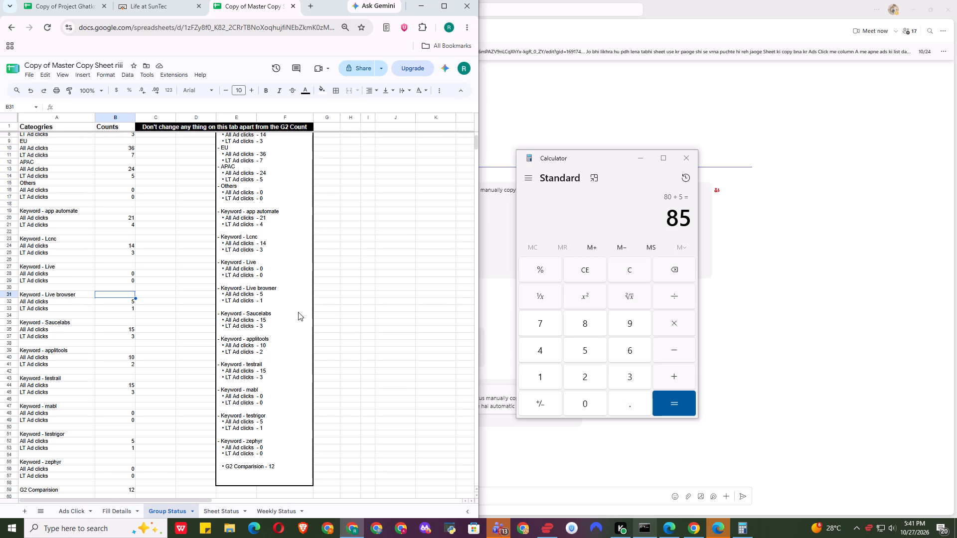
click(44, 1)
scroll(259, 329, up, 1)
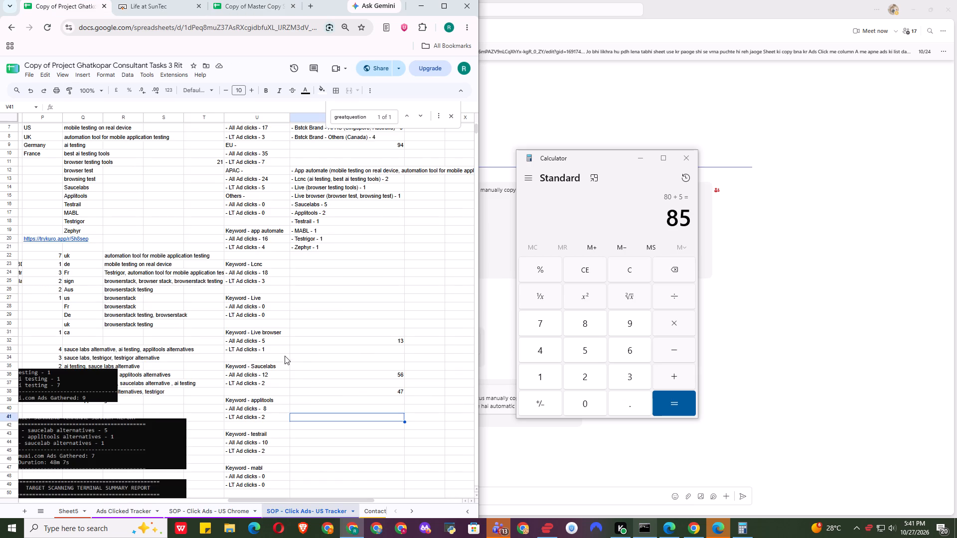
scroll(283, 359, down, 1)
scroll(276, 326, up, 2)
scroll(278, 334, down, 1)
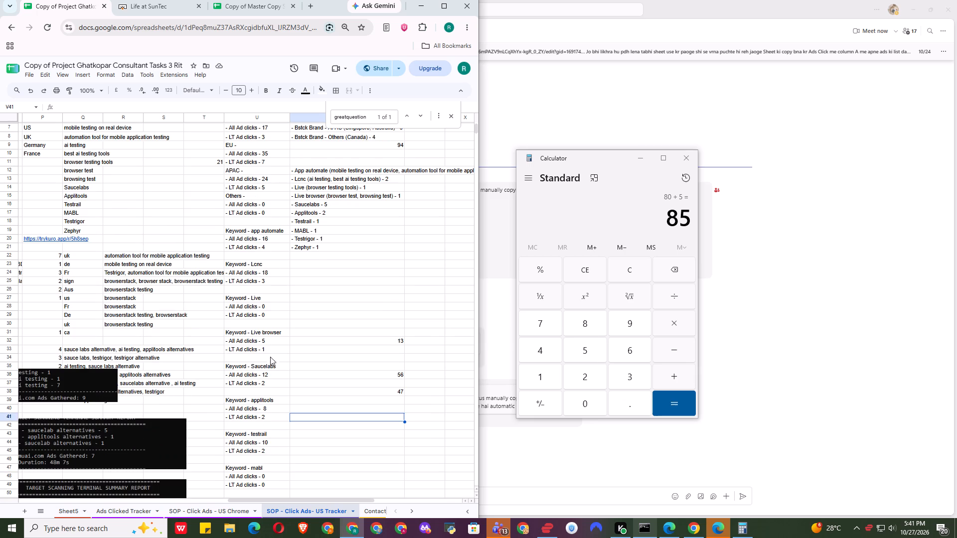
double_click(274, 376)
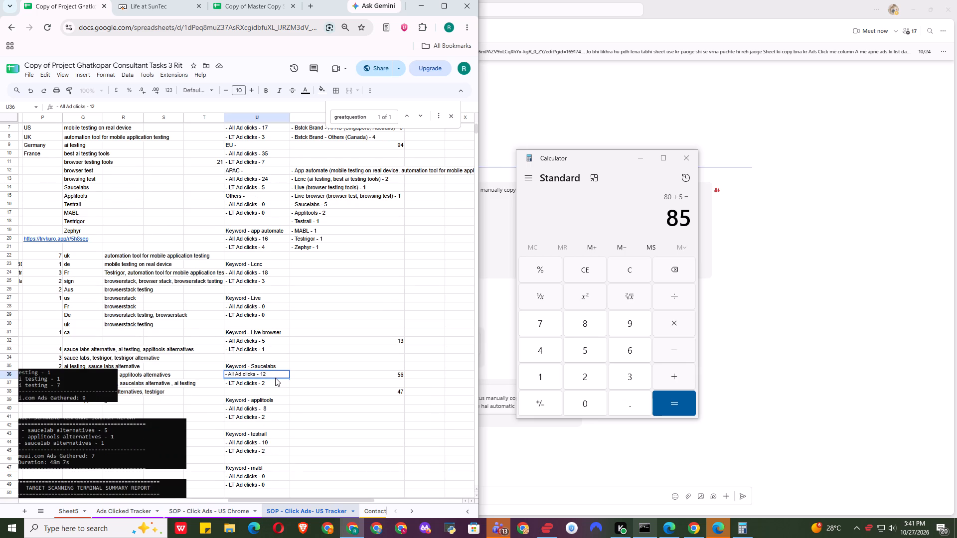
click(237, 10)
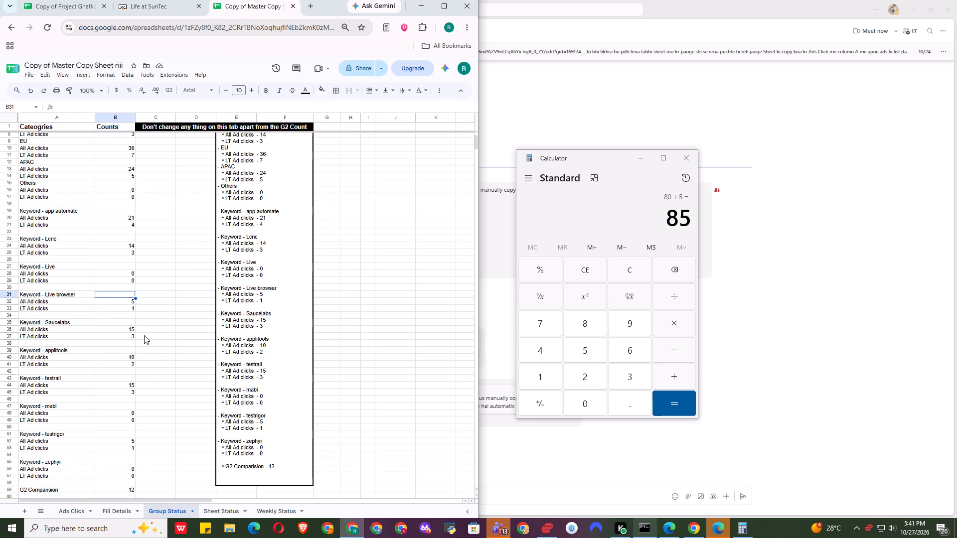
click(67, 0)
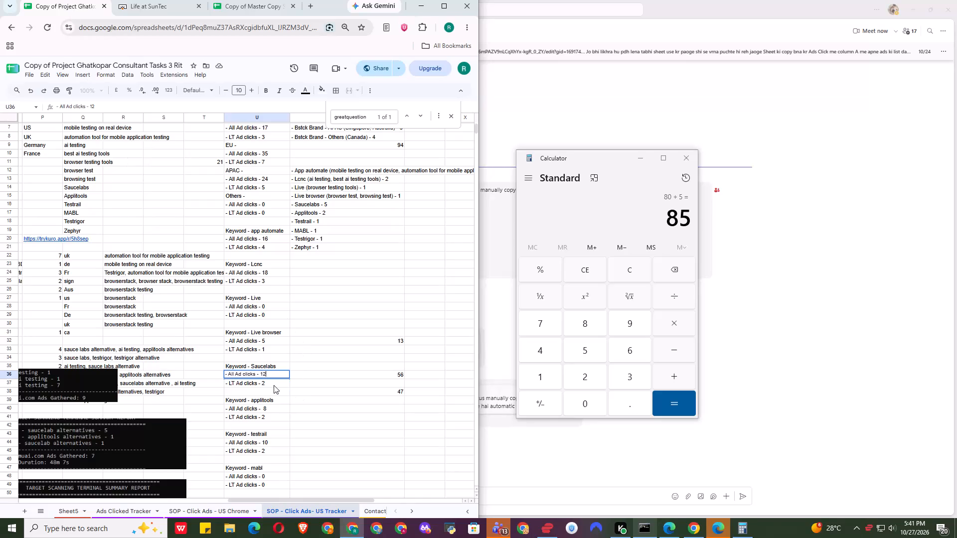
key(BackSpace)
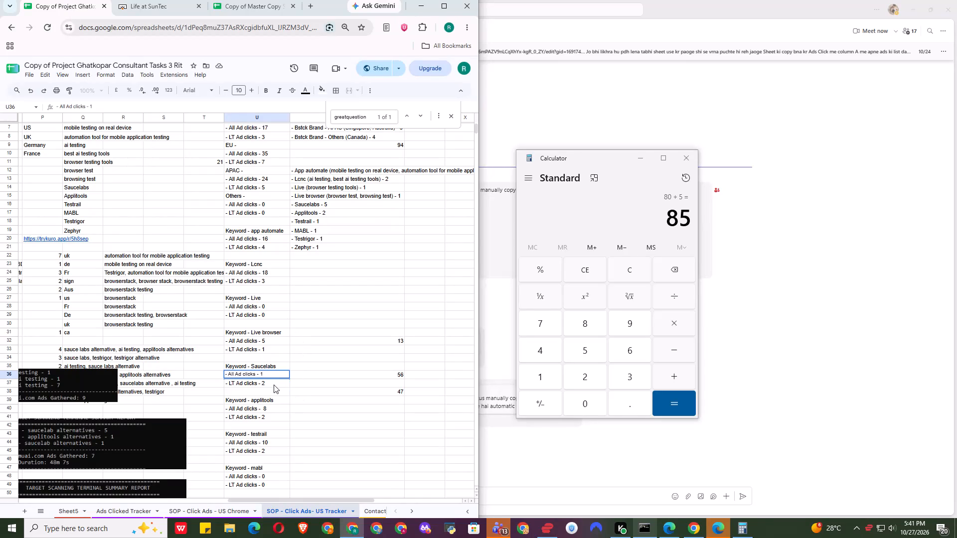
key(4)
click(266, 380)
click(272, 382)
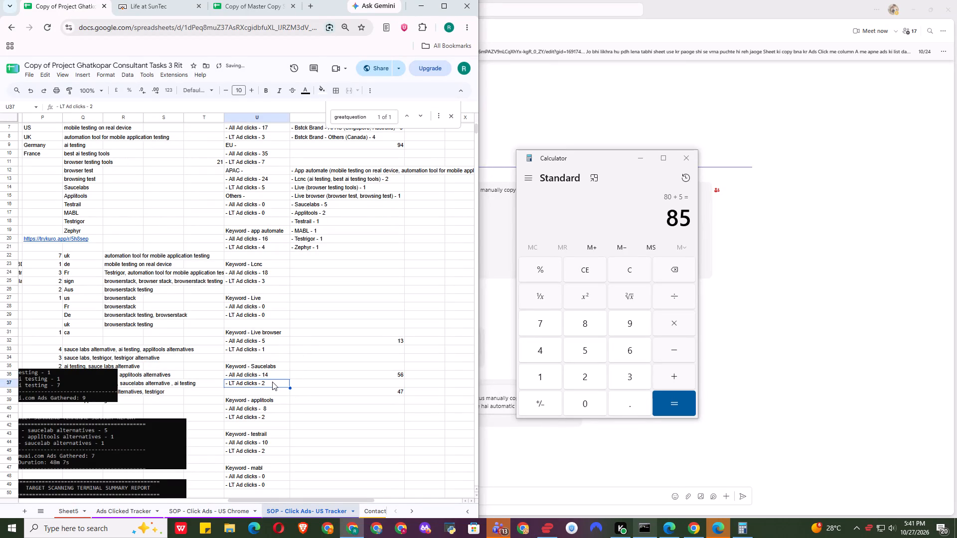
click(272, 382)
double_click(272, 382)
key(BackSpace)
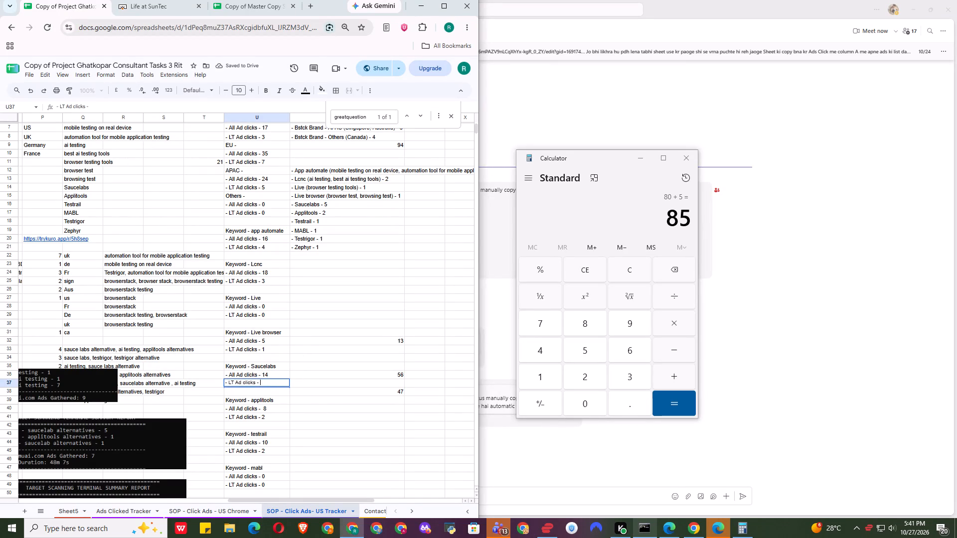
key(3)
click(325, 397)
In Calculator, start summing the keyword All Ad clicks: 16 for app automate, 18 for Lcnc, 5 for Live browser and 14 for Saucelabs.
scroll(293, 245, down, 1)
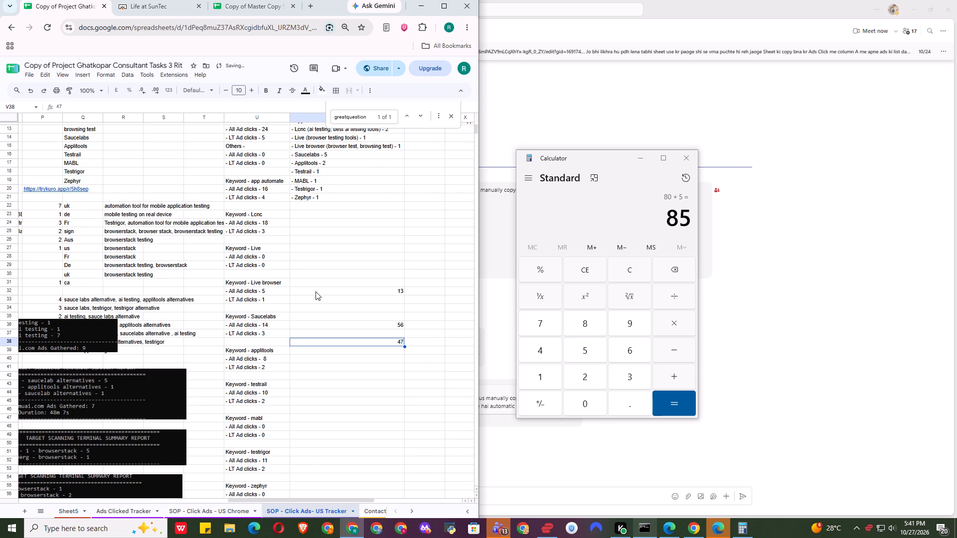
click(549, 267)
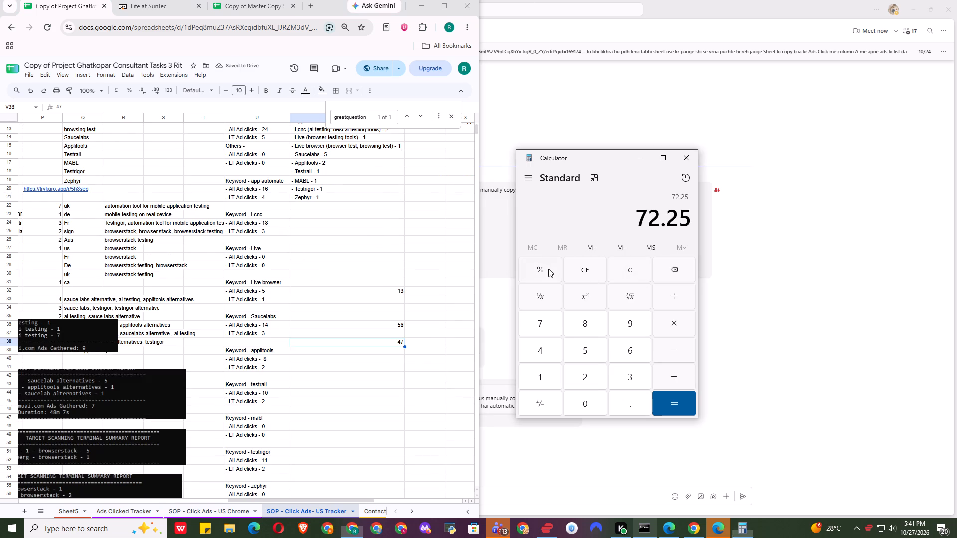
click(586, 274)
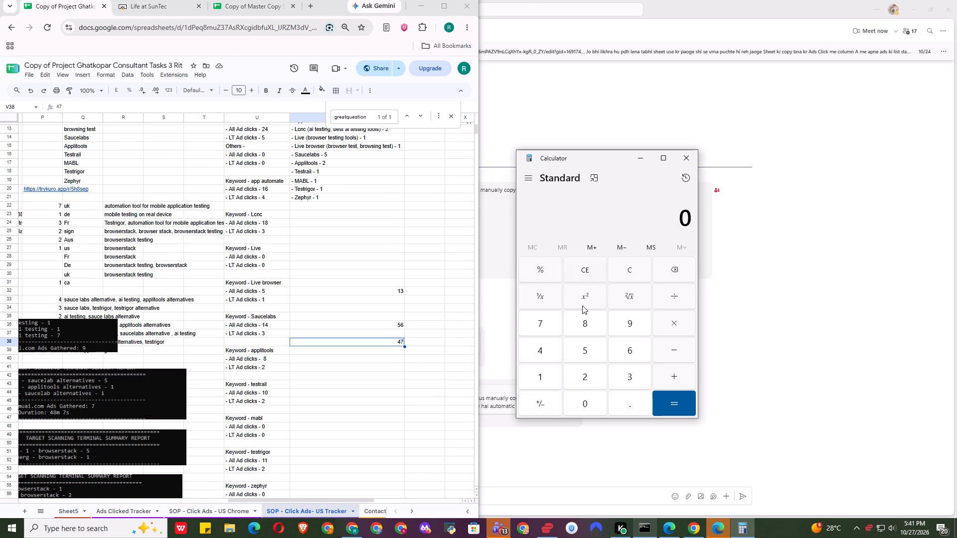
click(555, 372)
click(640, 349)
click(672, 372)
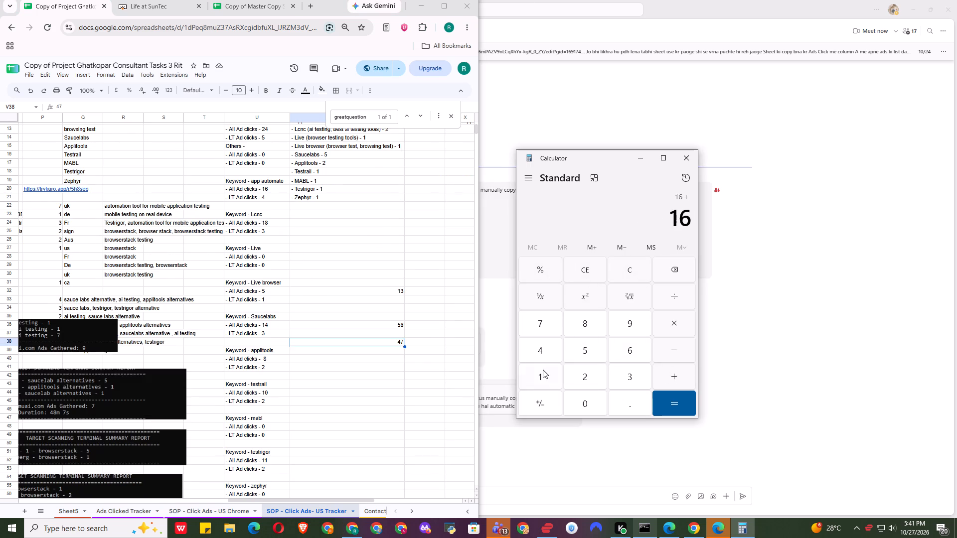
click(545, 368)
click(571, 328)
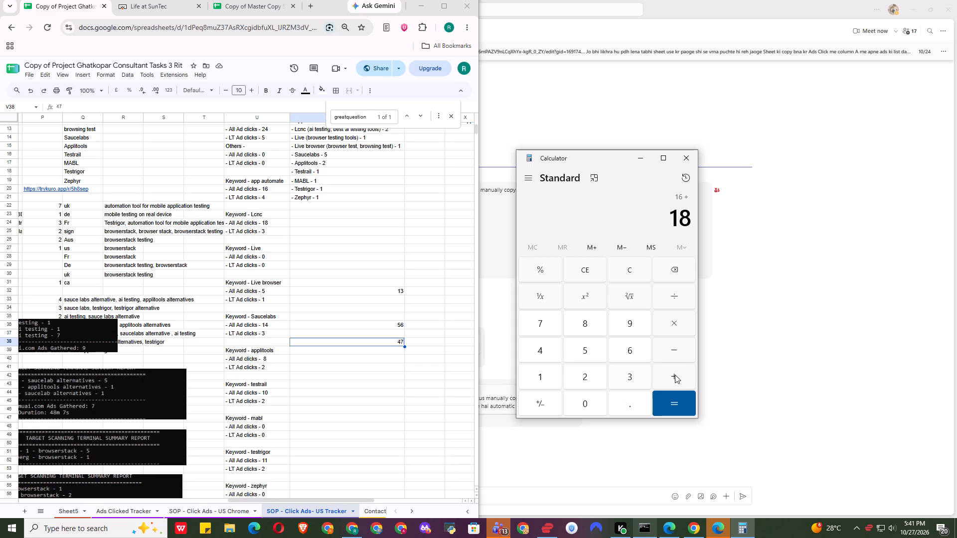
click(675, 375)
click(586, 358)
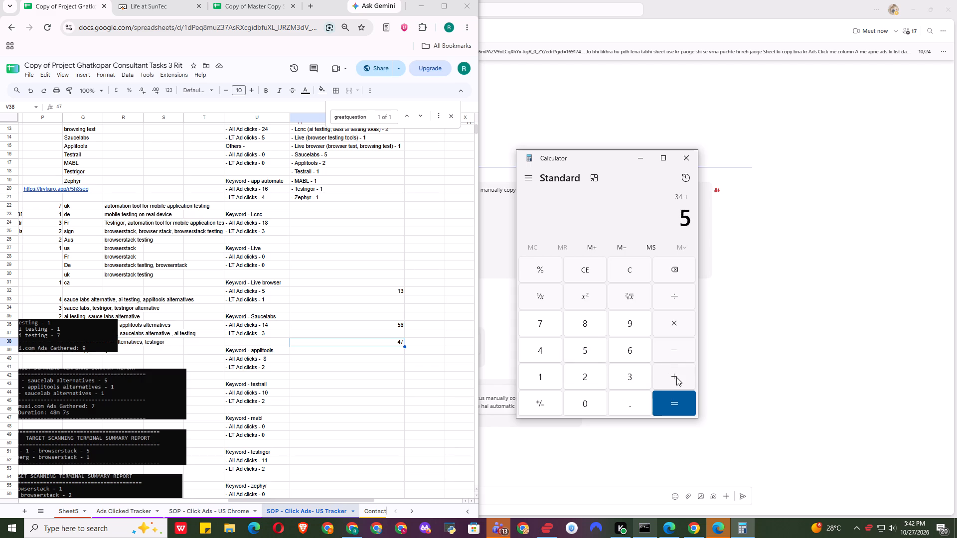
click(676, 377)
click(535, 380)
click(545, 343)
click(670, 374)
Set the applitools keyword's All Ad clicks to 9 in the US tracker, consulting the master copy's Group Status sheet.
click(265, 6)
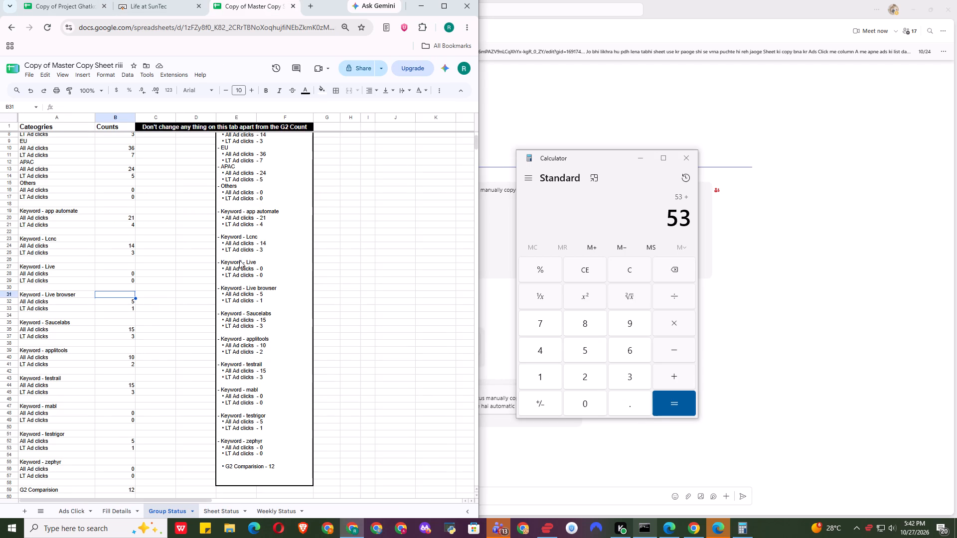
click(125, 357)
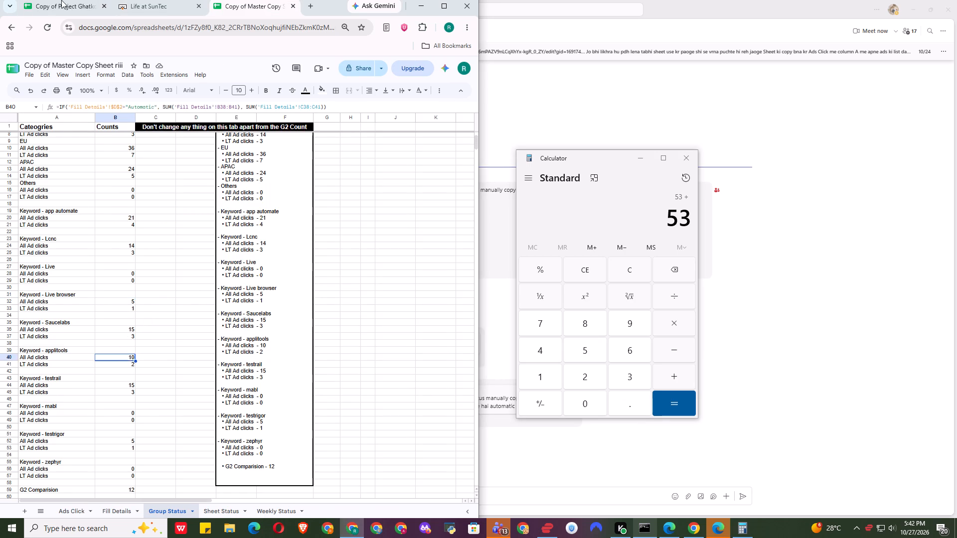
click(61, 0)
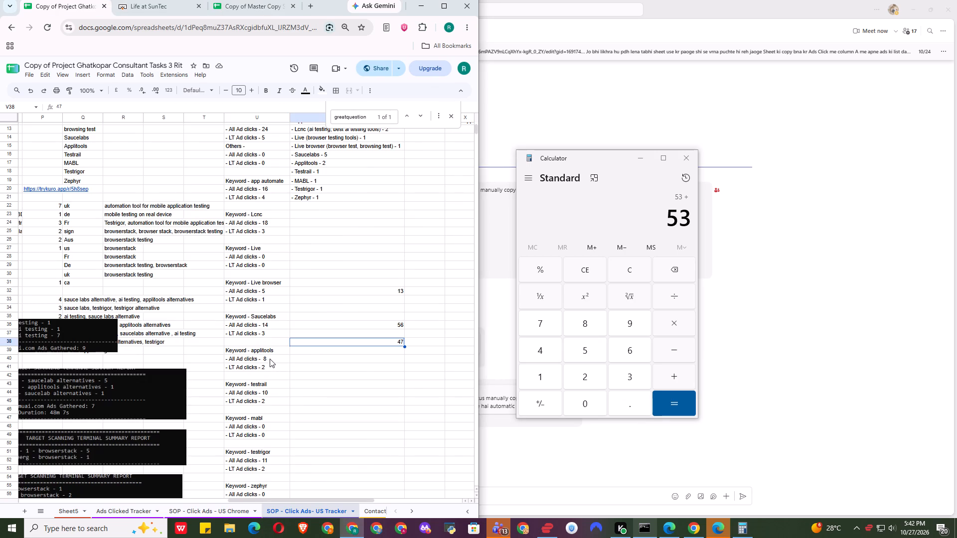
double_click(270, 359)
key(BackSpace)
key(9)
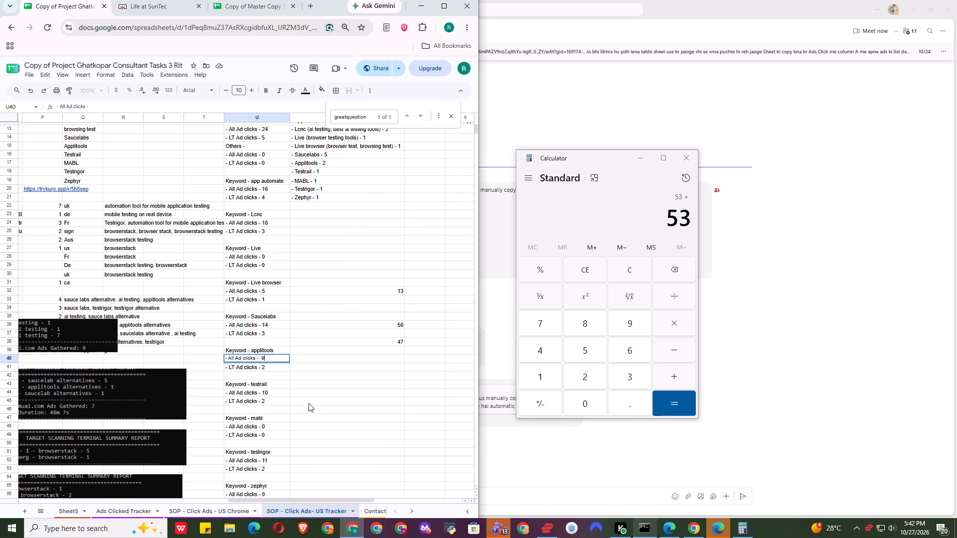
click(309, 403)
Set the testrail keyword's All Ad clicks to 11 and LT Ad clicks to 3, consulting the master copy's Group Status sheet.
scroll(286, 378, down, 1)
click(266, 356)
click(256, 0)
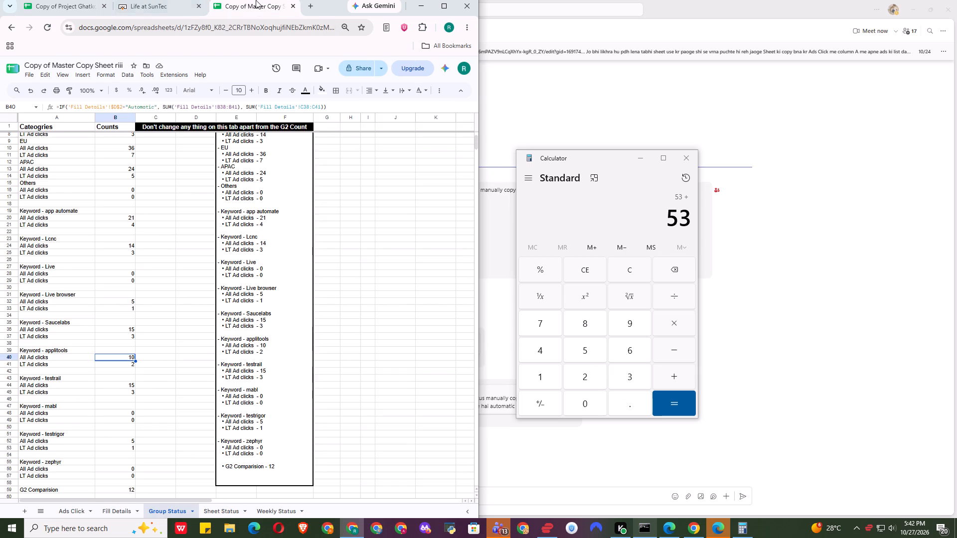
click(62, 0)
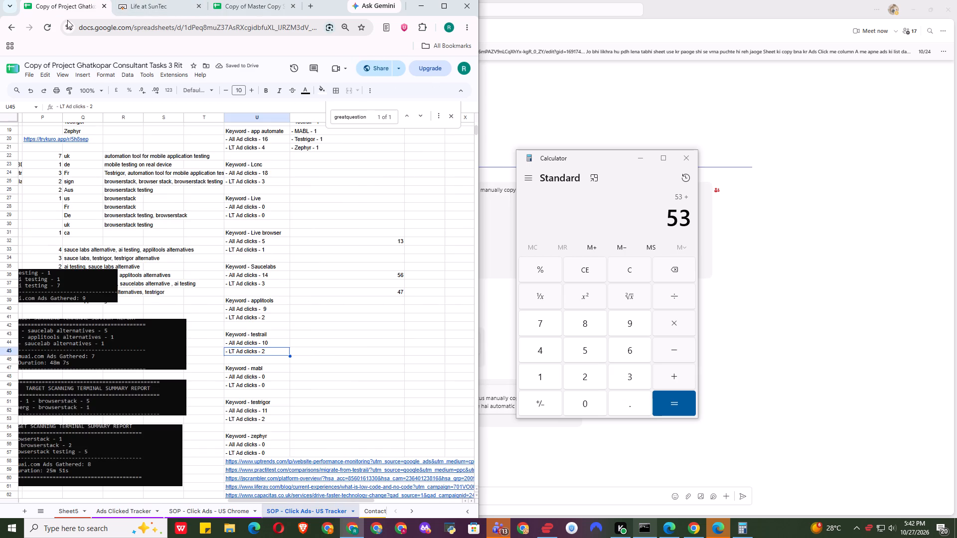
double_click(272, 339)
double_click(275, 340)
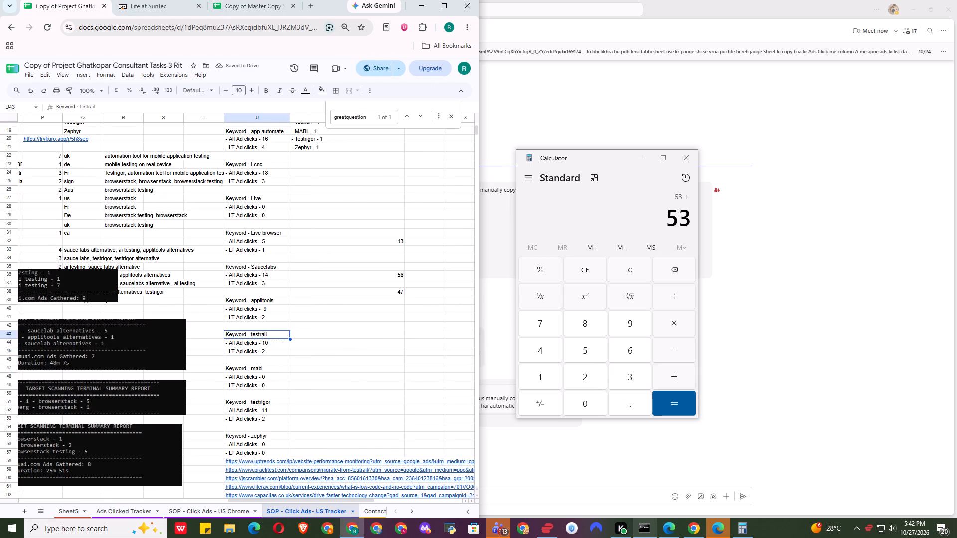
double_click(279, 343)
key(BackSpace)
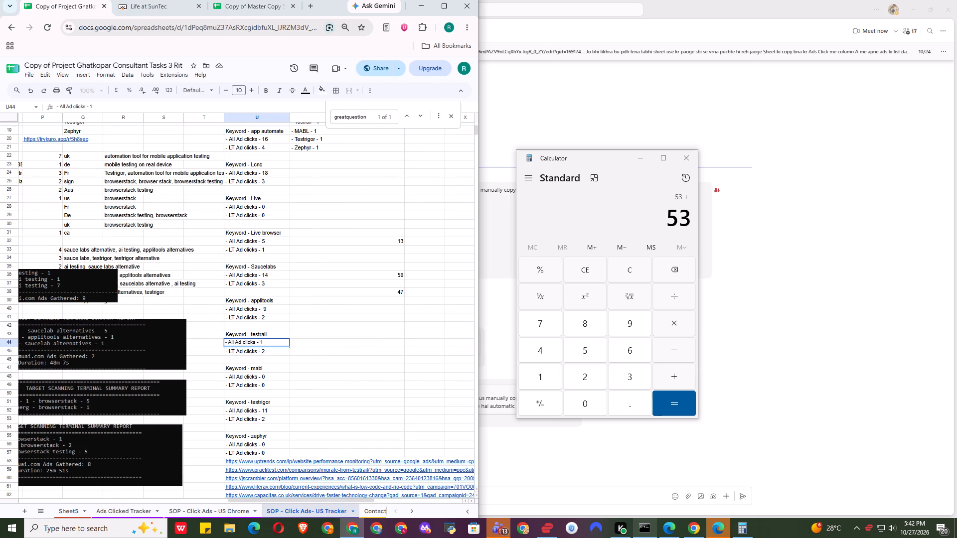
key(1)
double_click(275, 351)
key(BackSpace)
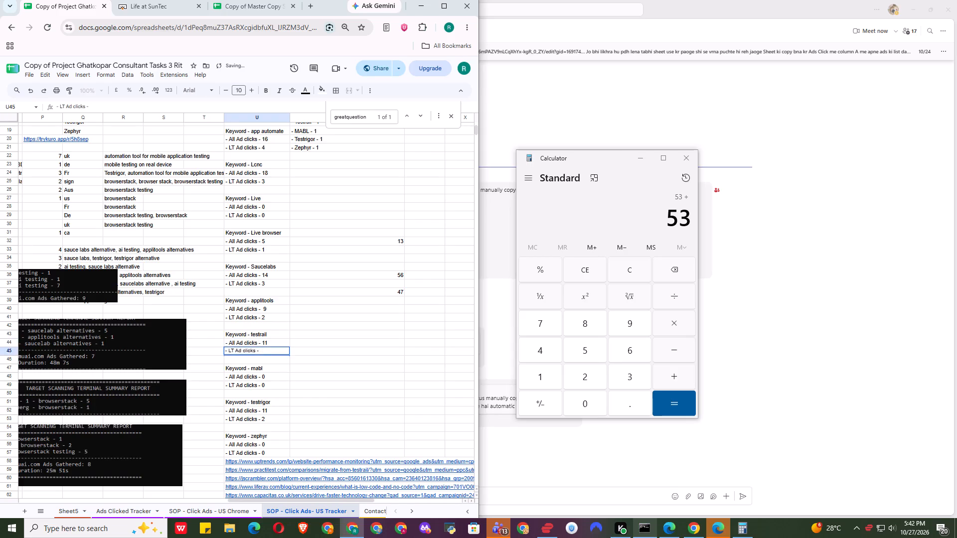
key(3)
click(315, 390)
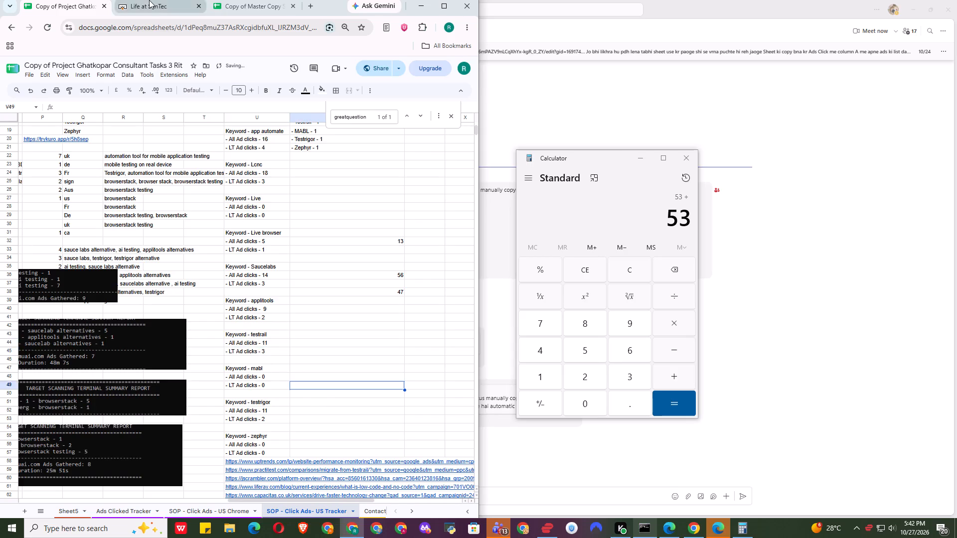
Set the testrigor keyword's LT Ad clicks to 1 and All Ad clicks to 4, consulting the master copy's Group Status sheet.
click(149, 0)
click(229, 0)
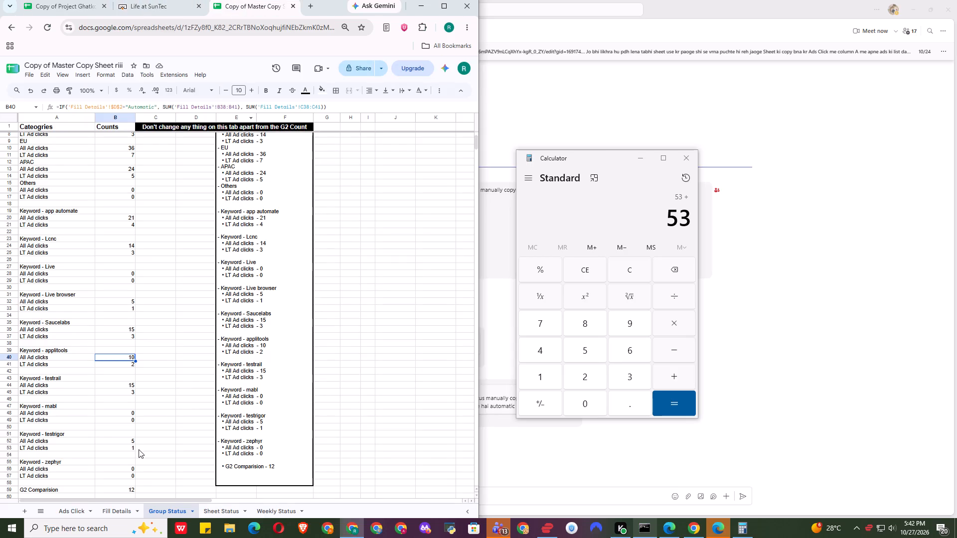
click(47, 0)
double_click(269, 421)
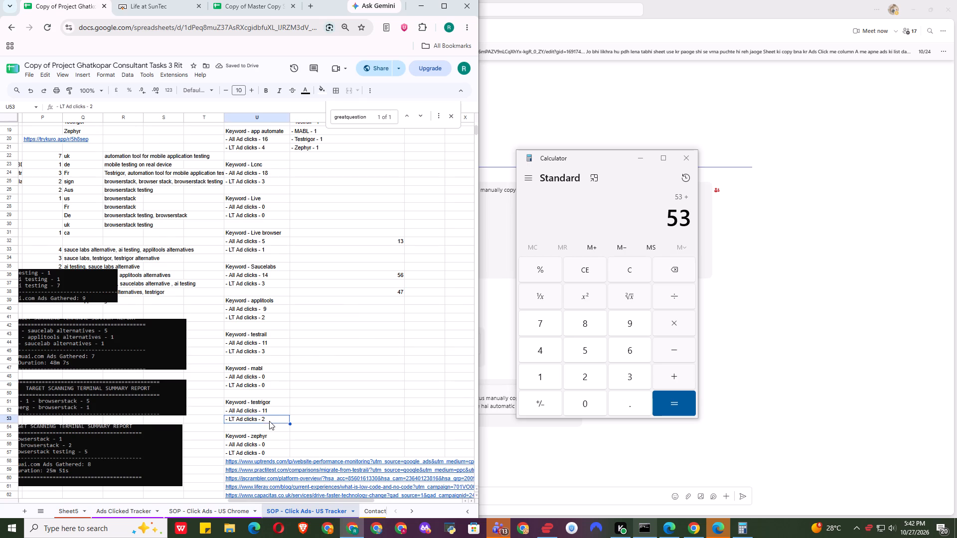
key(BackSpace)
key(1)
click(312, 423)
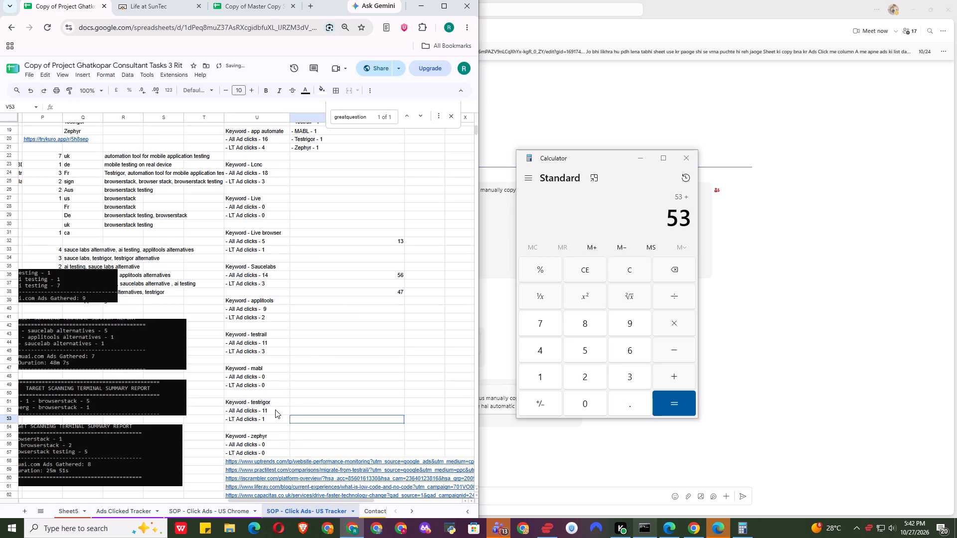
double_click(275, 409)
key(BackSpace)
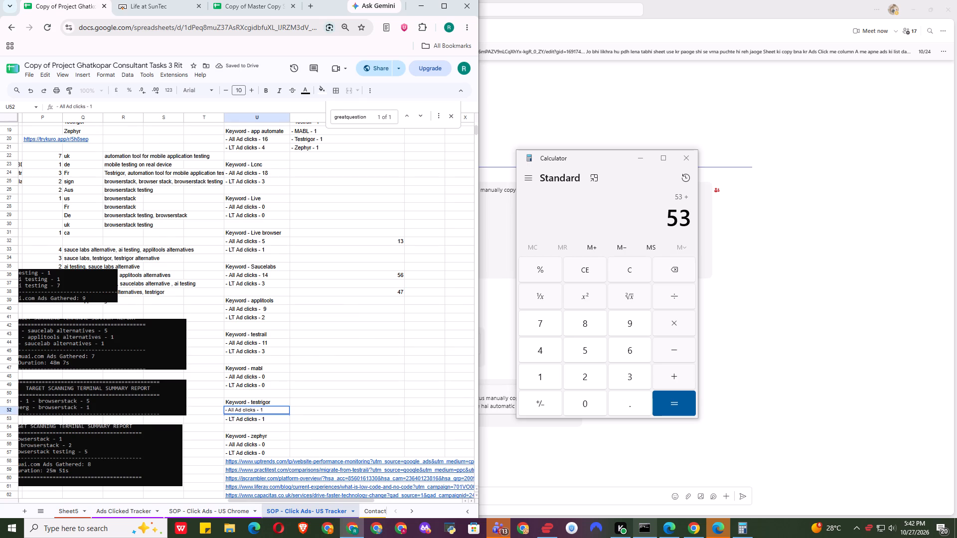
key(BackSpace)
key(4)
click(384, 390)
double_click(286, 411)
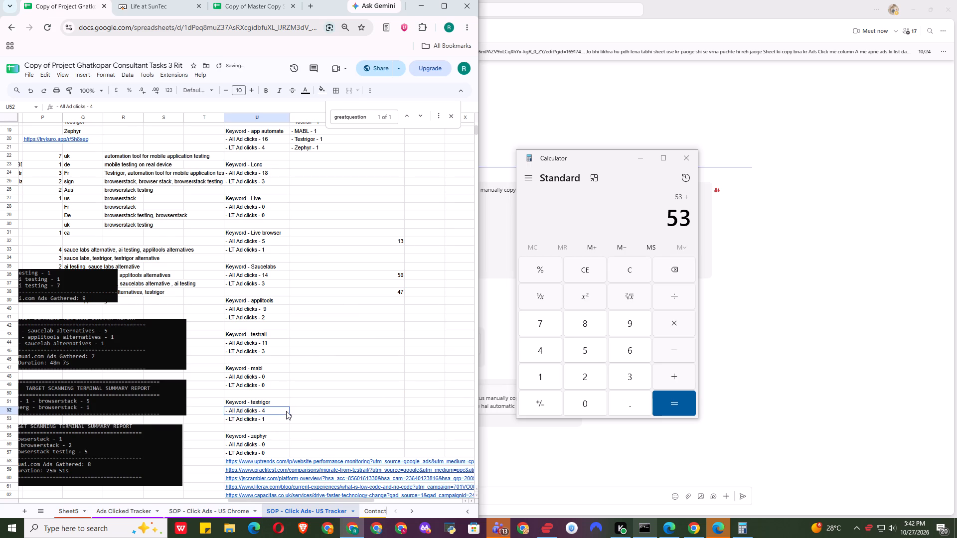
click(349, 418)
Clear Calculator and sum the US tracker's keyword All Ad clicks from app automate through testrigor: 16, 18, 5, 14, 9, 11 and 4.
scroll(345, 412, up, 1)
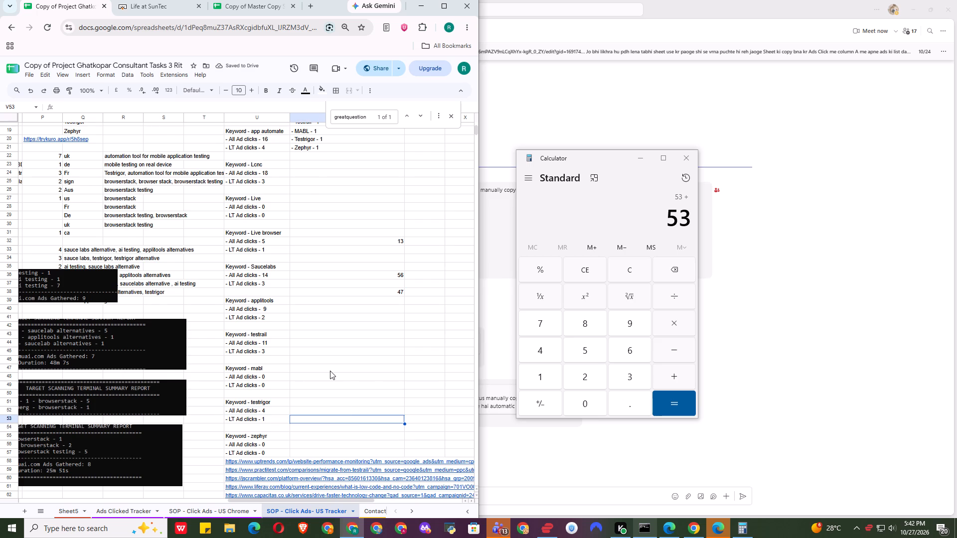
click(598, 251)
click(596, 266)
double_click(596, 266)
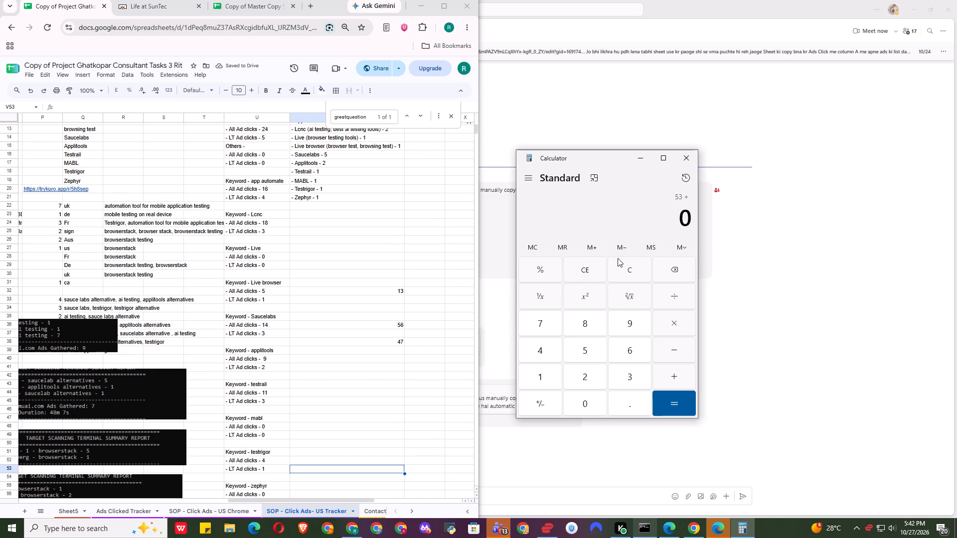
click(620, 254)
click(637, 277)
click(550, 372)
click(636, 349)
click(676, 375)
click(552, 369)
click(583, 321)
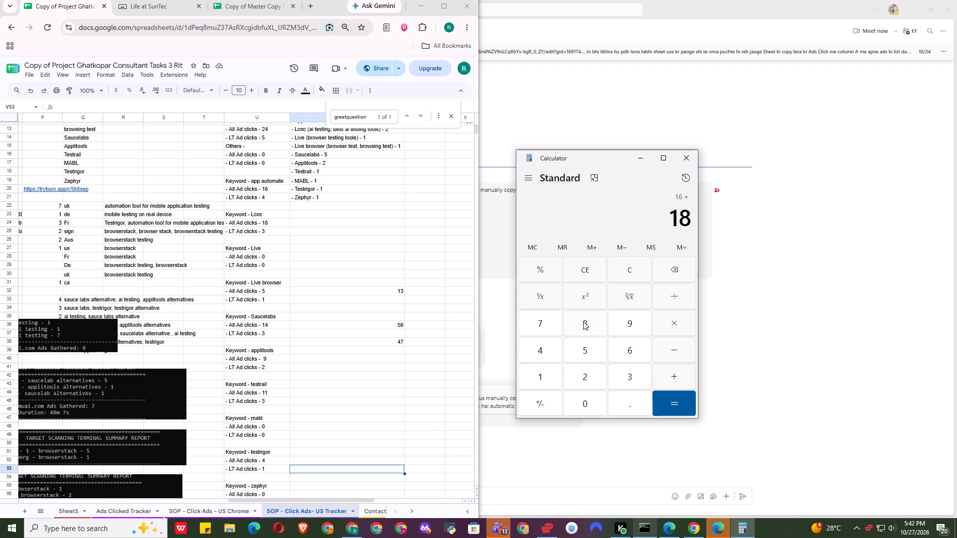
click(675, 376)
click(581, 347)
click(673, 380)
click(549, 372)
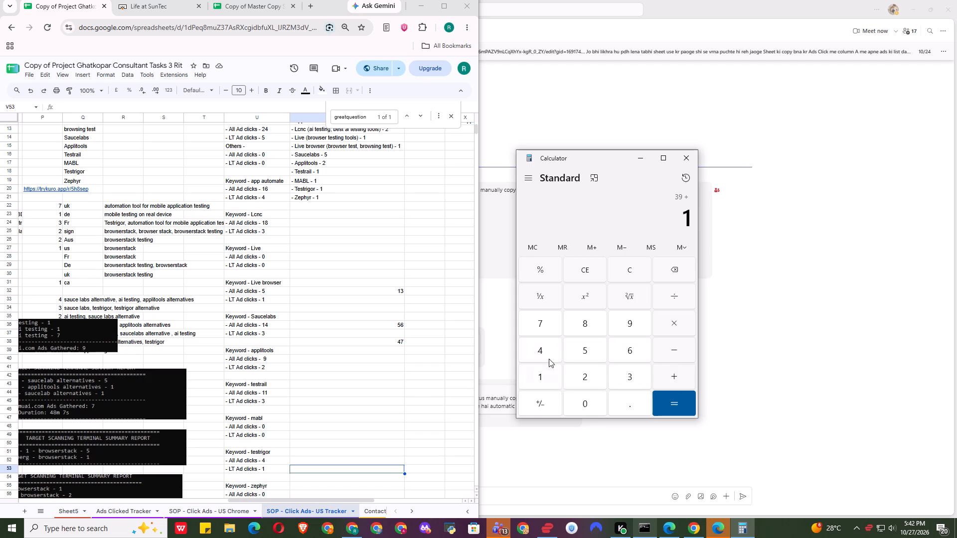
click(546, 349)
click(678, 377)
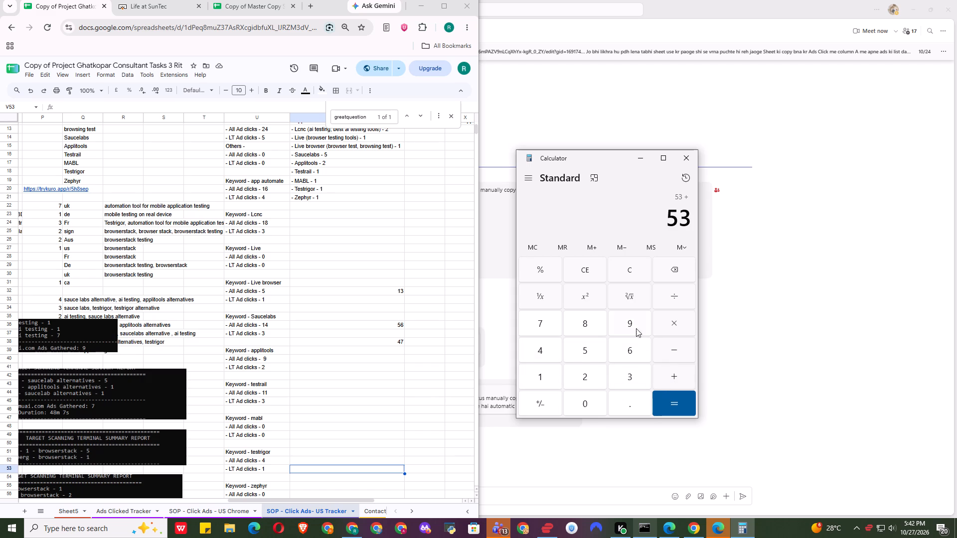
click(635, 320)
click(677, 379)
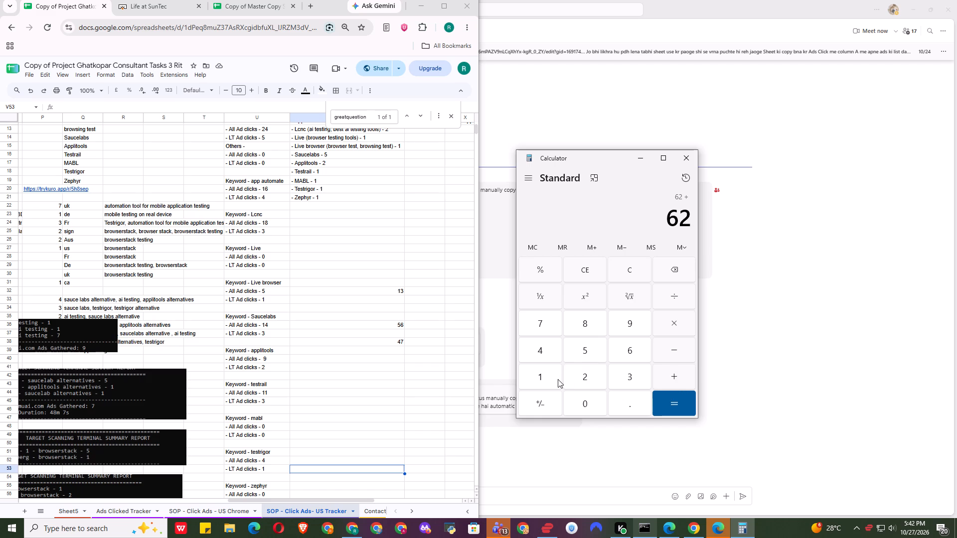
double_click(554, 376)
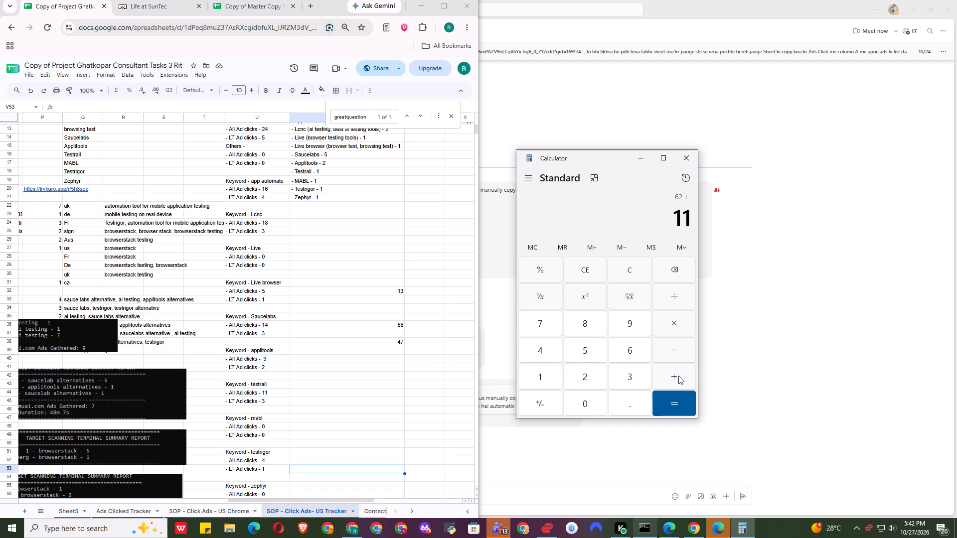
click(678, 376)
click(548, 352)
click(682, 399)
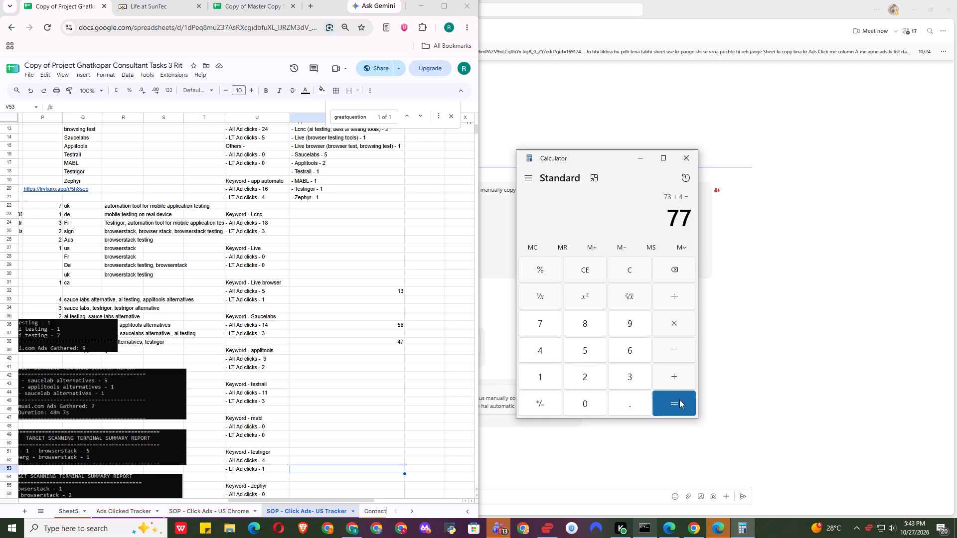
Add the BStck keyword's overall 76 All Ad clicks to the keyword sum and review the tracker's overall figures.
scroll(236, 337, down, 1)
click(673, 372)
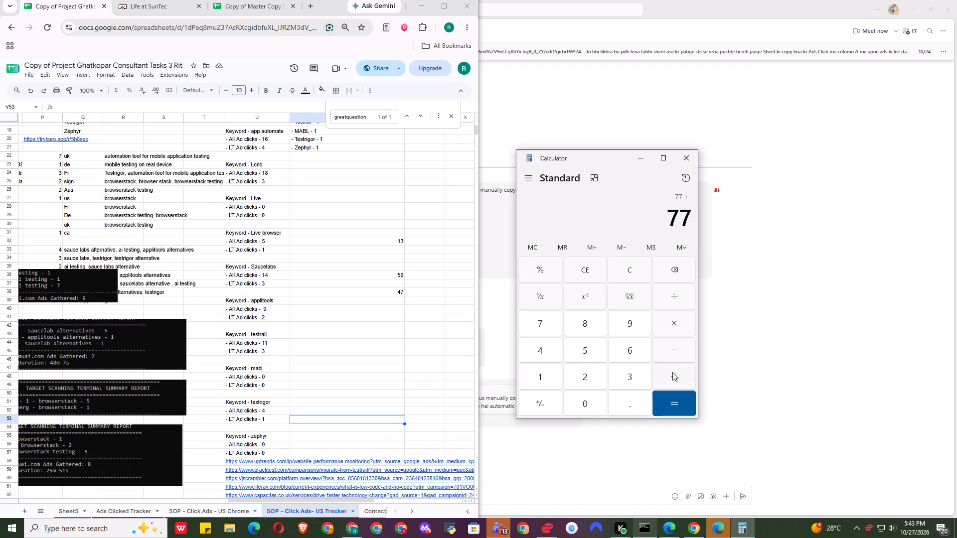
click(543, 318)
click(644, 349)
click(680, 406)
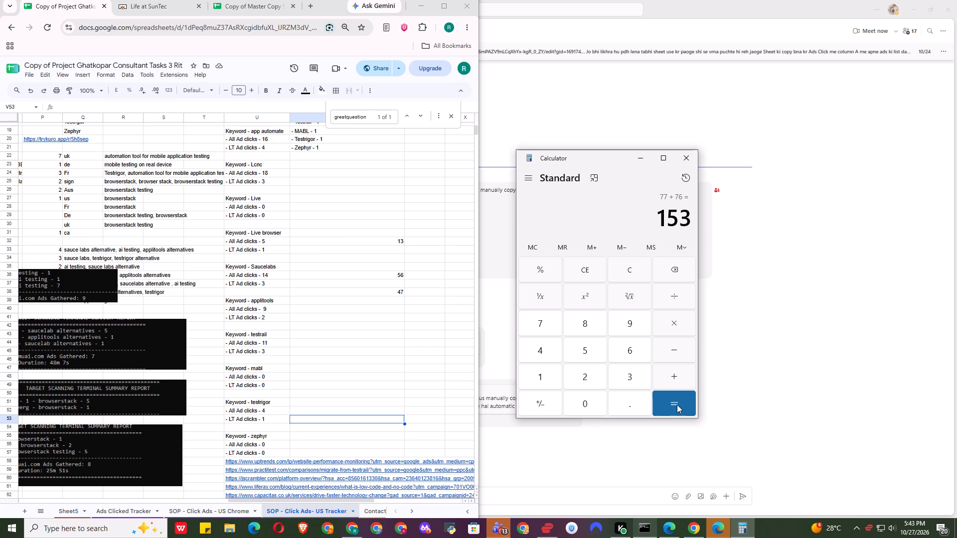
scroll(316, 352, up, 4)
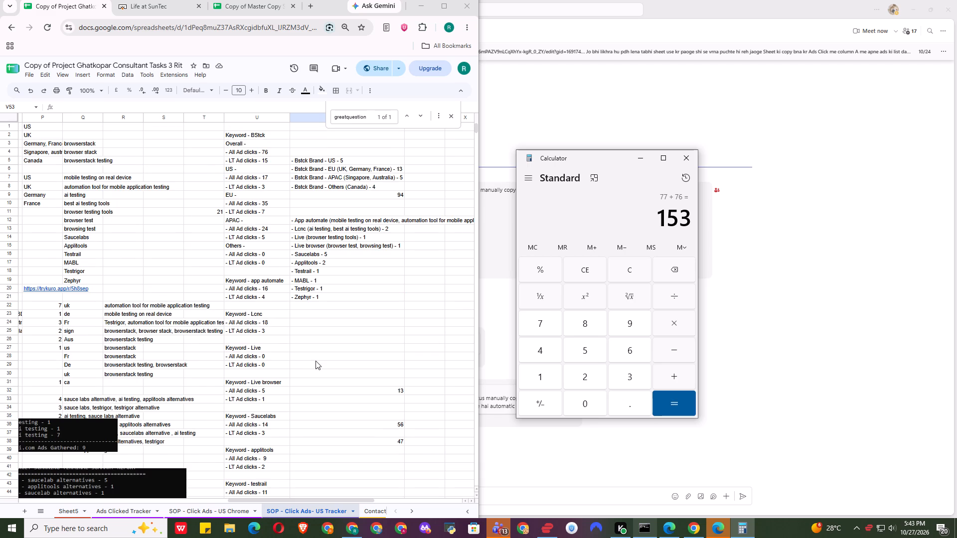
Clear Calculator and sum the US tracker's keyword LT Ad clicks from testrigor up to app automate: 1, 3, 2, 3, 1, 3 and 4.
scroll(317, 364, down, 1)
scroll(318, 368, up, 1)
click(593, 272)
scroll(290, 462, down, 1)
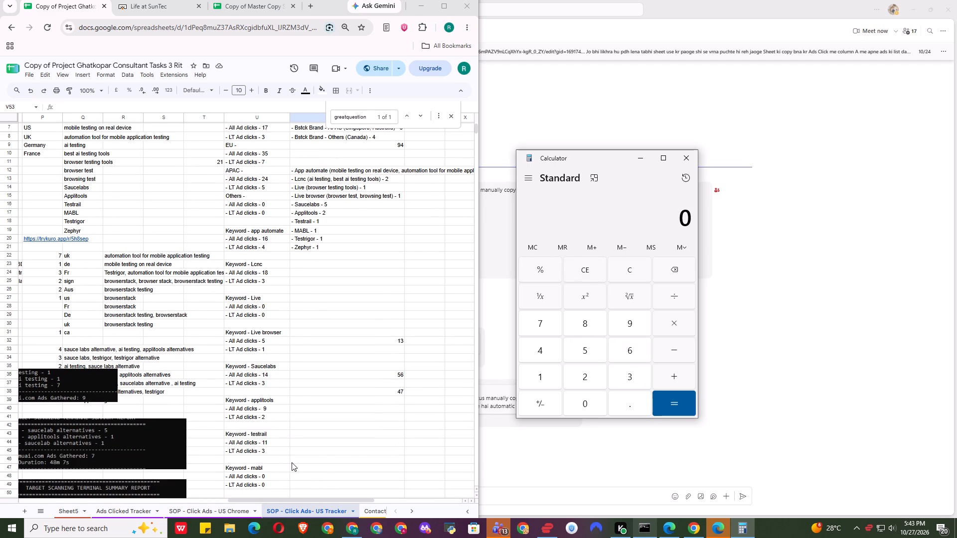
scroll(323, 470, down, 3)
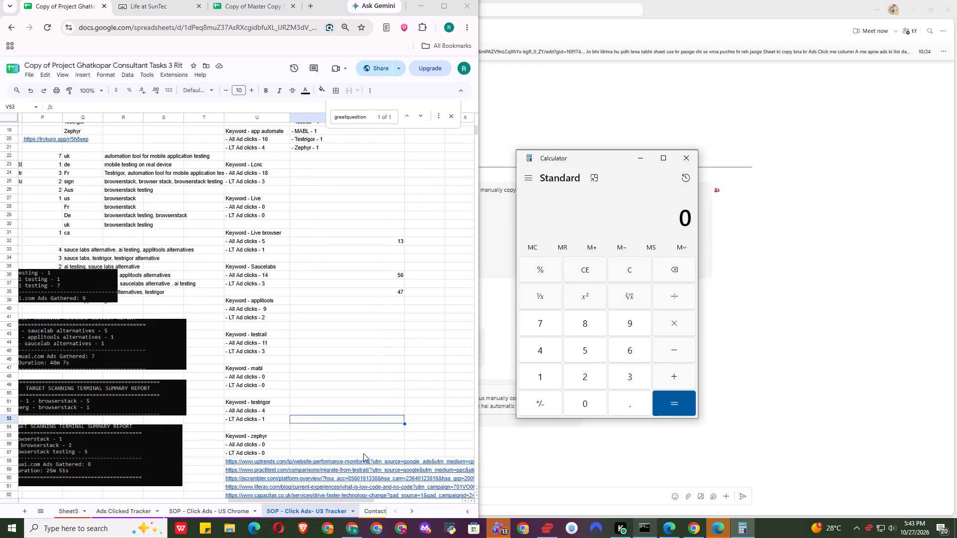
click(542, 380)
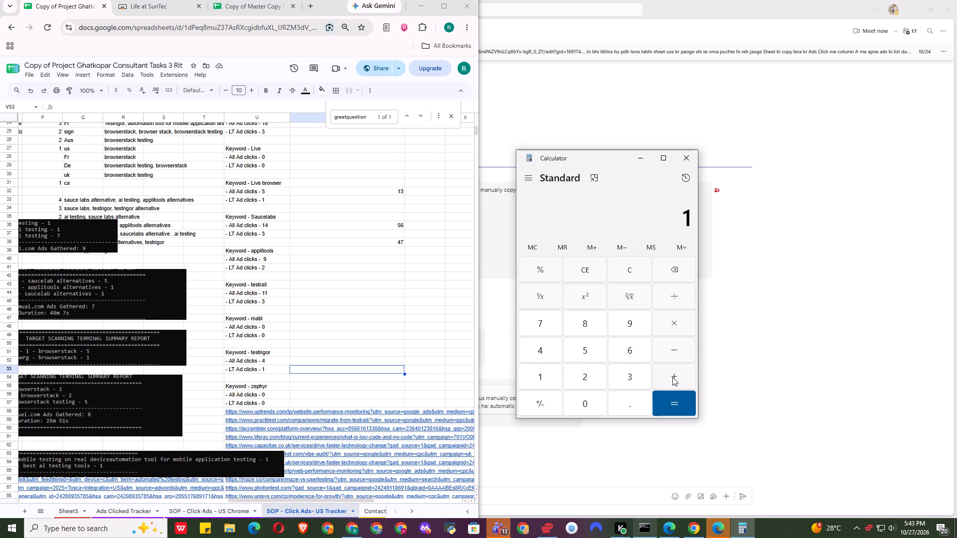
click(675, 376)
click(633, 381)
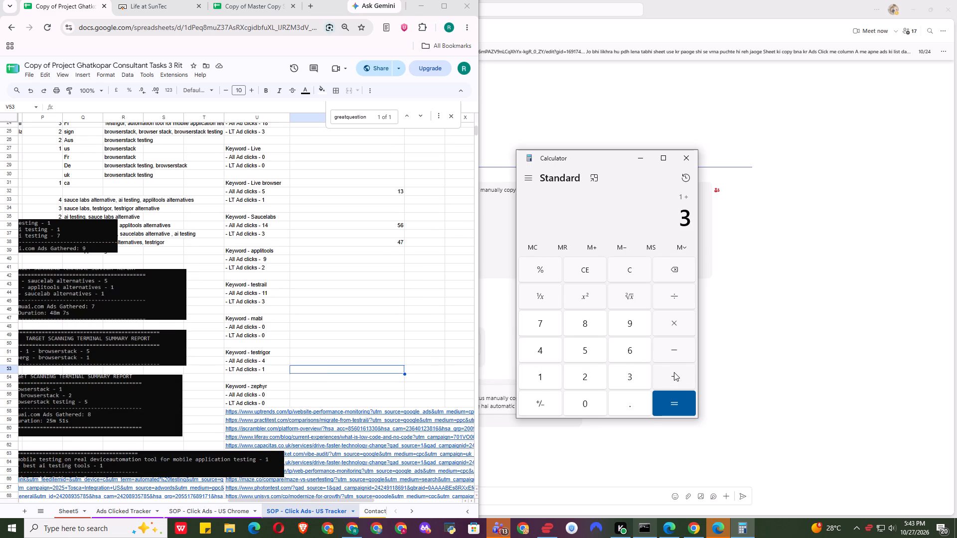
click(674, 372)
click(593, 373)
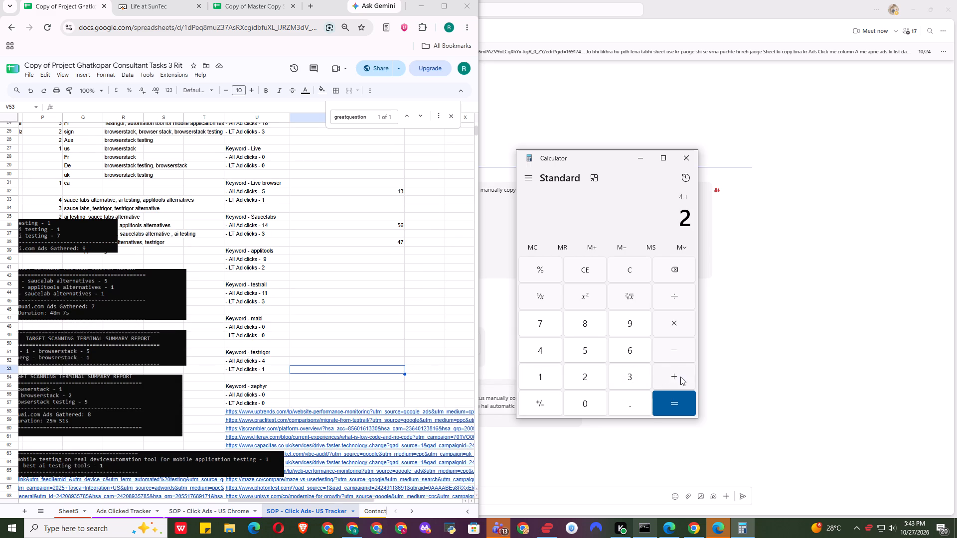
click(676, 376)
click(632, 369)
click(675, 374)
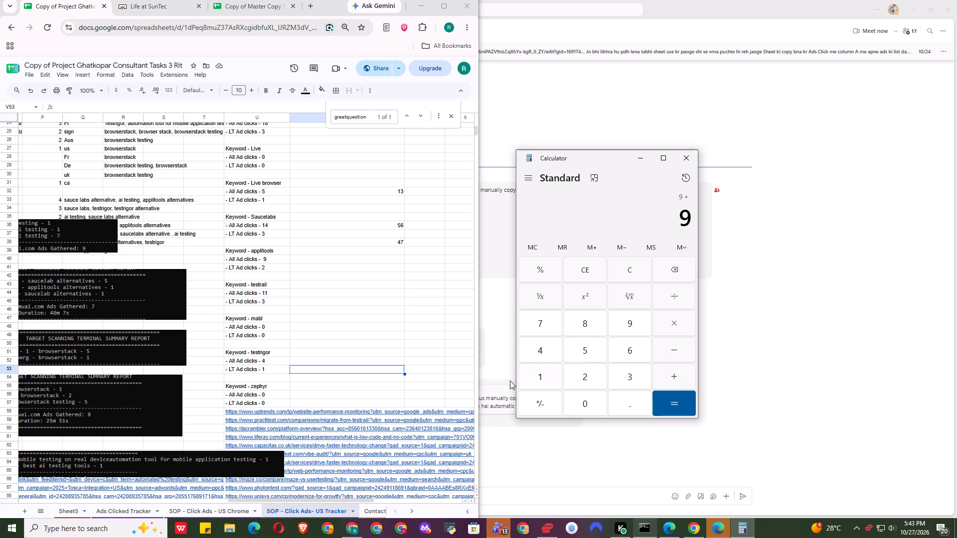
click(542, 379)
click(675, 374)
scroll(364, 328, up, 1)
click(625, 379)
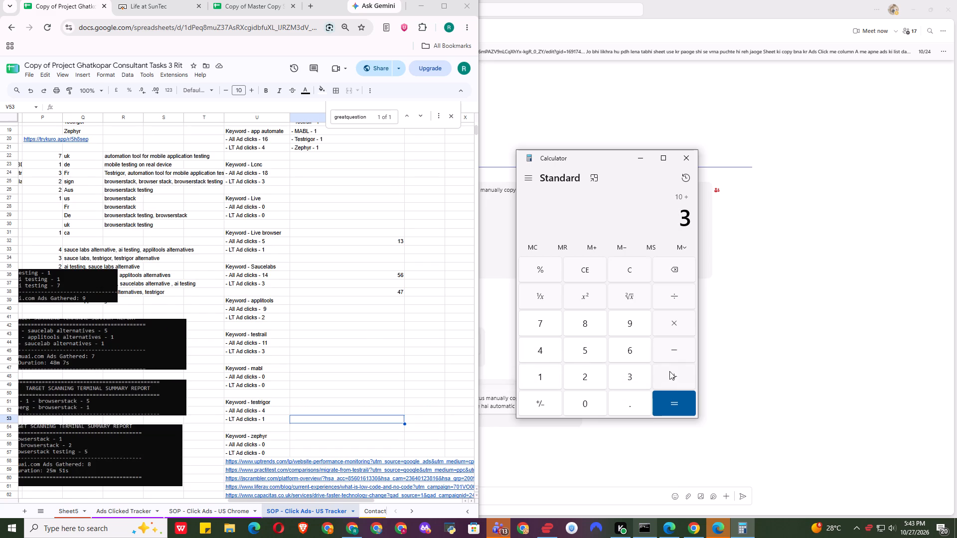
click(674, 371)
click(547, 345)
click(674, 379)
Add the BStck keyword's APAC, EU and US LT Ad clicks, 5, 7 and 3, to the keyword sum.
scroll(318, 323, up, 2)
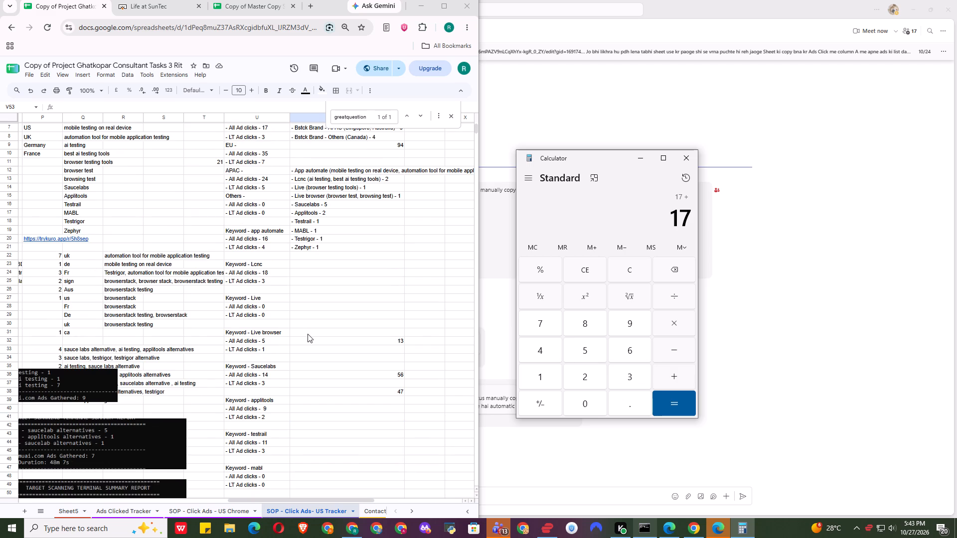
scroll(310, 339, up, 1)
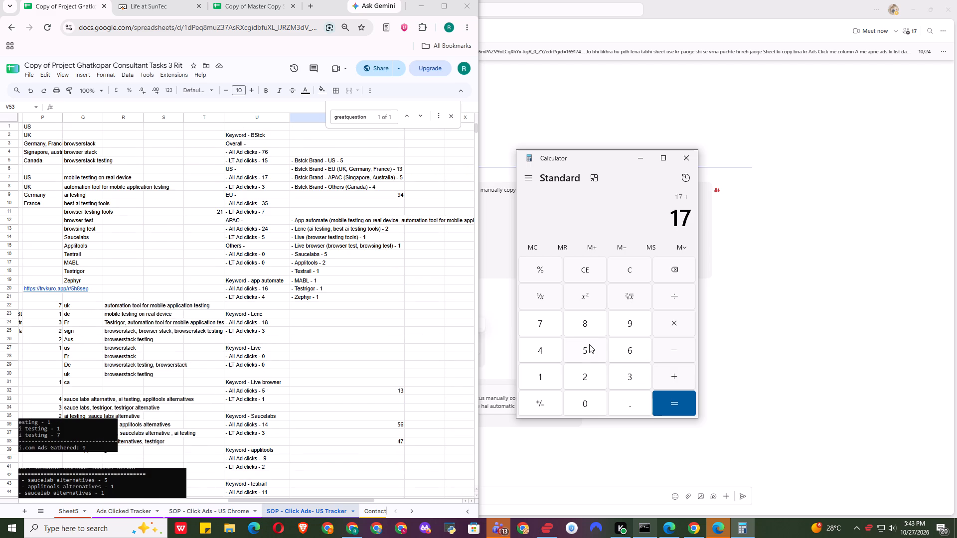
click(589, 344)
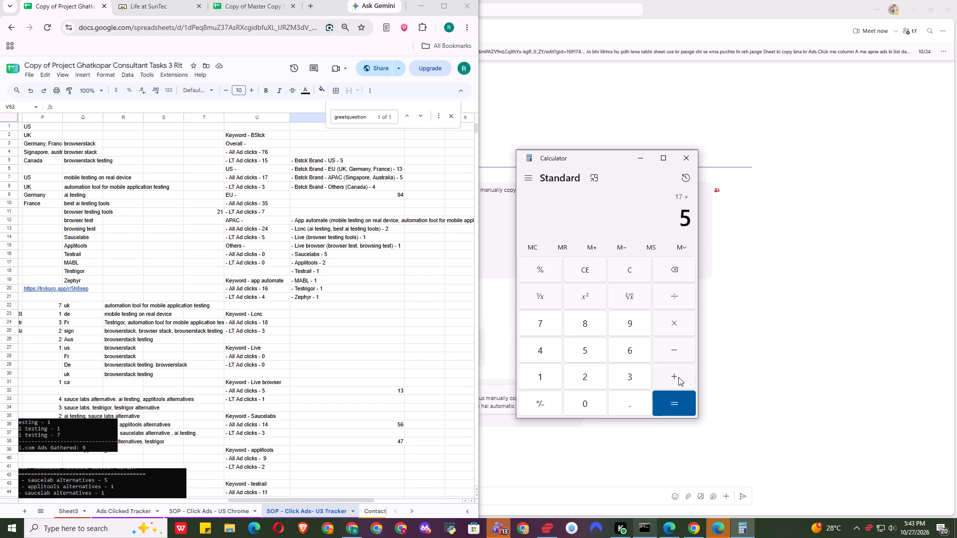
click(678, 377)
drag(587, 354, 543, 312)
click(546, 322)
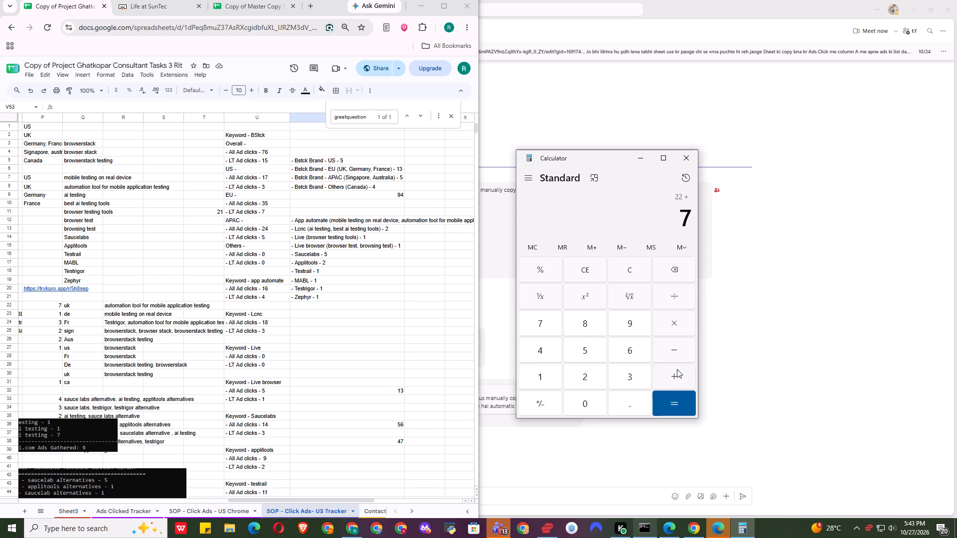
click(675, 374)
click(638, 376)
click(679, 397)
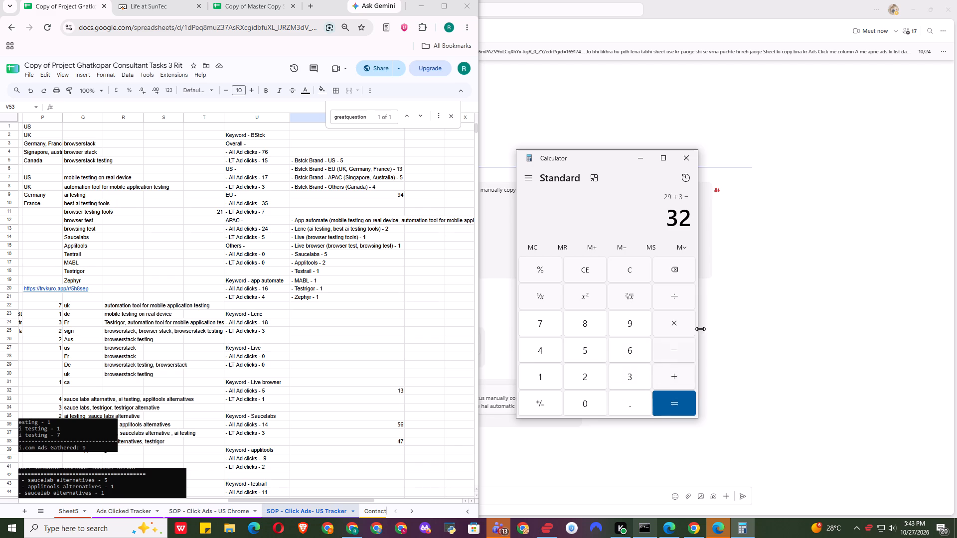
Maximize the spreadsheet window and search the US tracker for bartosz, copied from the domain near the end of column A.
click(439, 0)
scroll(330, 344, up, 3)
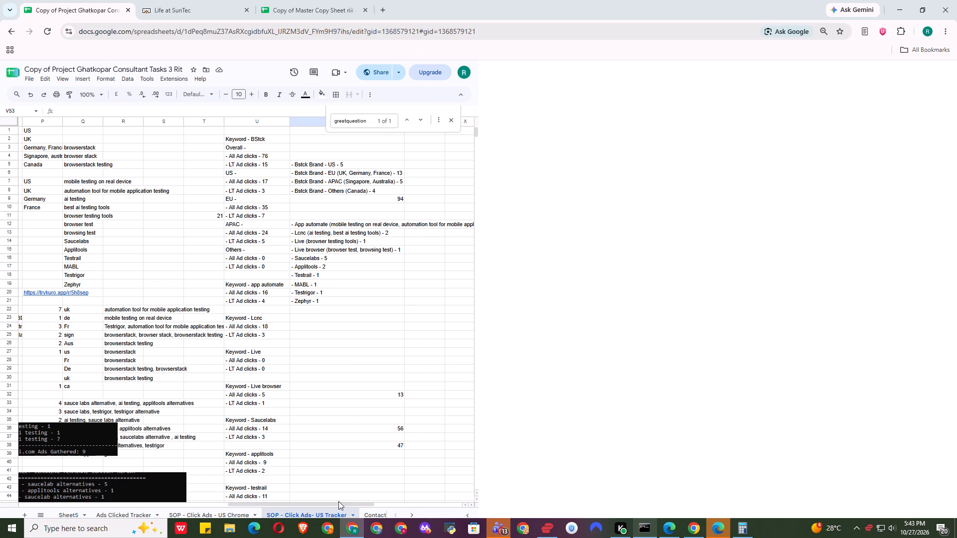
drag(351, 501, 0, 502)
scroll(67, 291, up, 2)
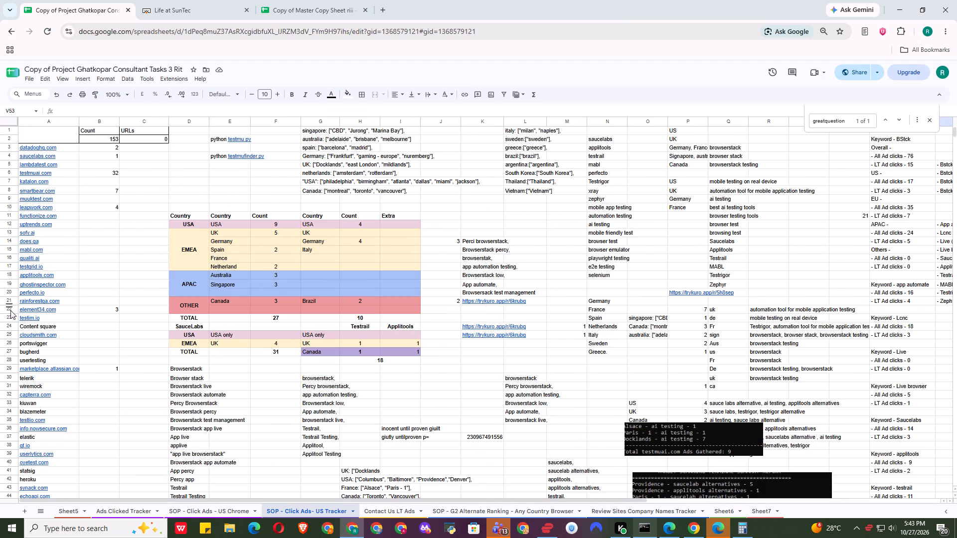
click(10, 310)
click(44, 273)
key(ctrl+Down)
scroll(49, 288, down, 2)
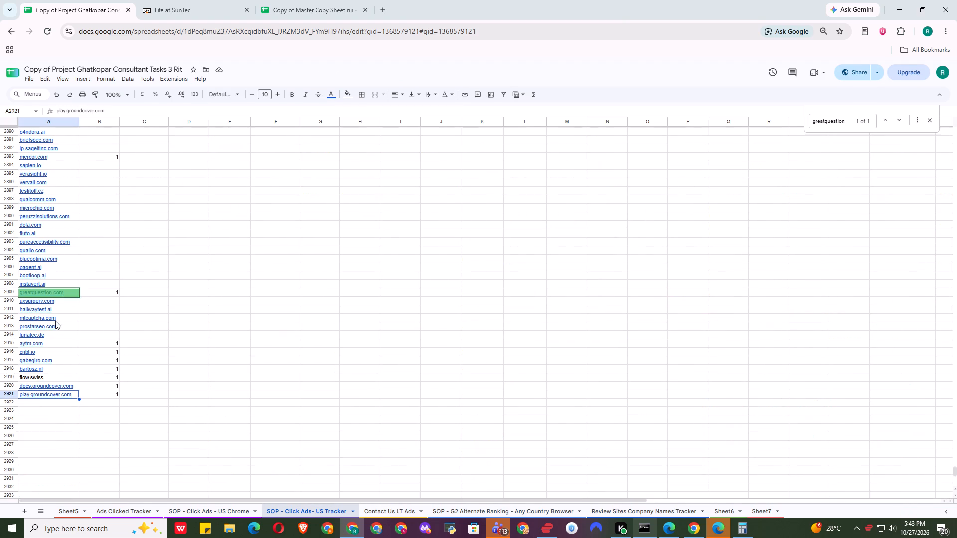
double_click(34, 370)
double_click(33, 367)
key(ctrl+c)
ctrl+click(394, 263)
key(ctrl+f)
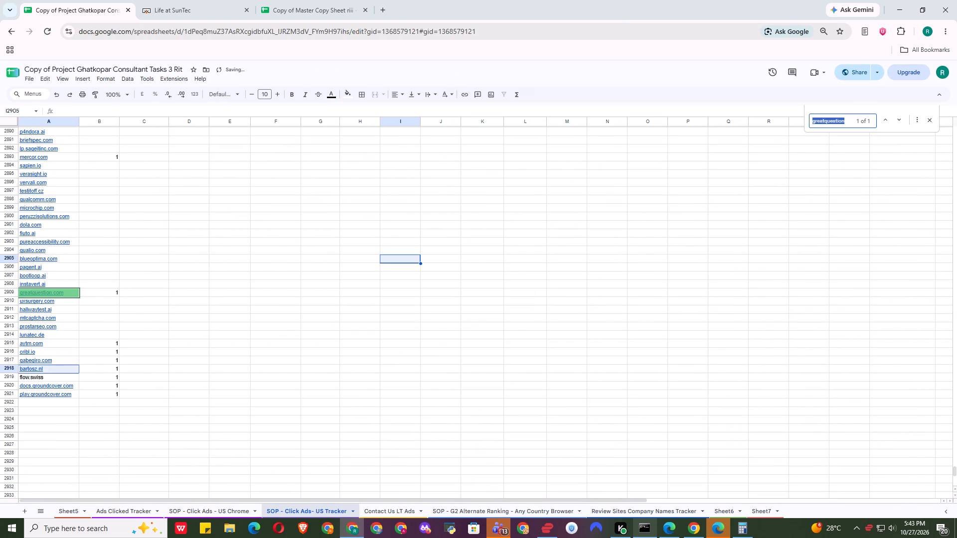
key(ctrl+v)
Search the US tracker for groundcover, copied from the docs.groundcover.com entry, and set the existing groundcover.com count to 3.
double_click(49, 386)
double_click(49, 383)
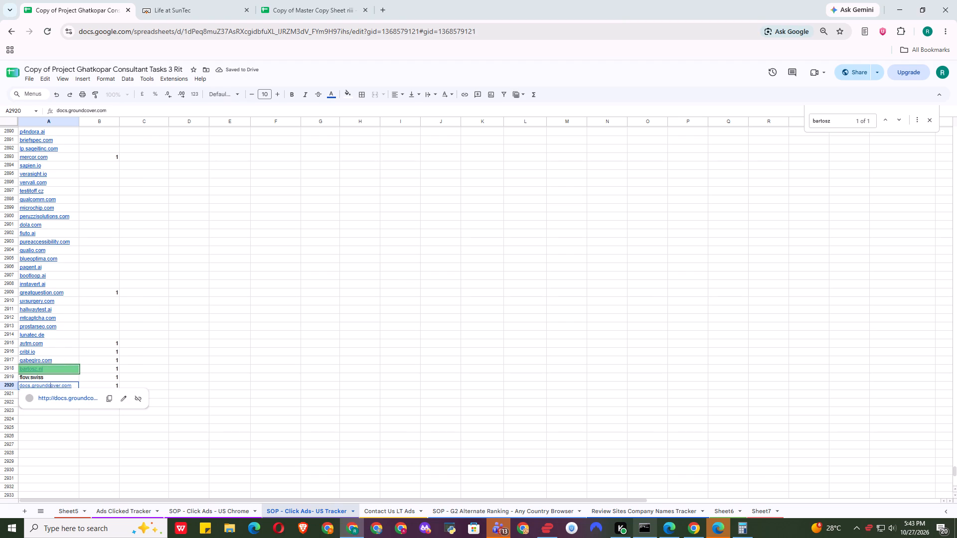
key(ctrl+c)
click(465, 259)
key(ctrl+f)
key(ctrl+v)
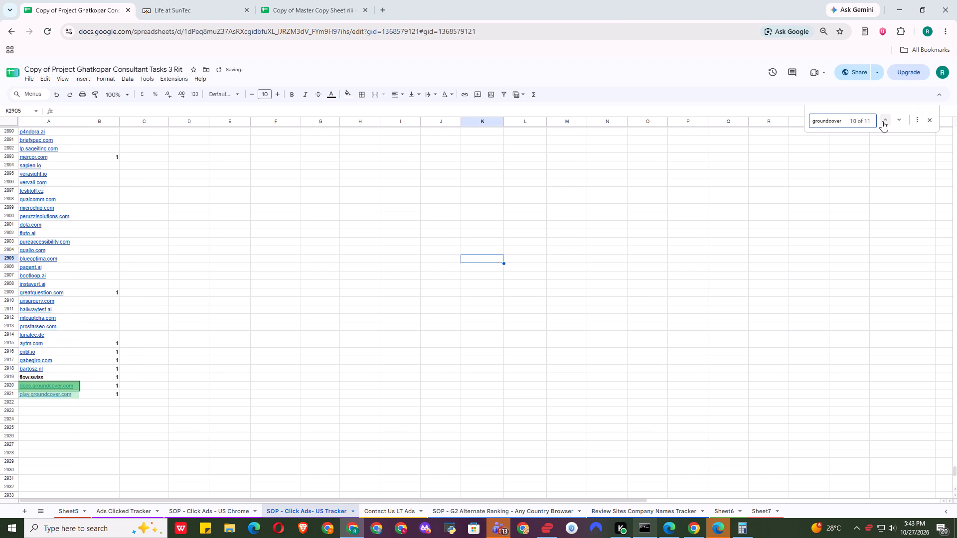
click(882, 121)
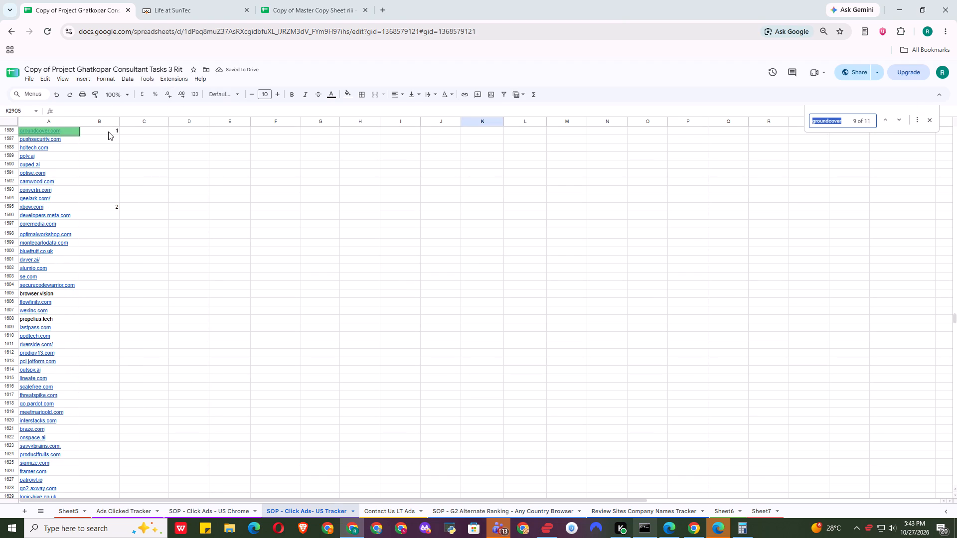
click(108, 132)
key(3)
Delete the flow.swiss, docs.groundcover.com and play.groundcover.com entries with their counts from the end of the domain list.
click(38, 263)
key(ctrl+Down)
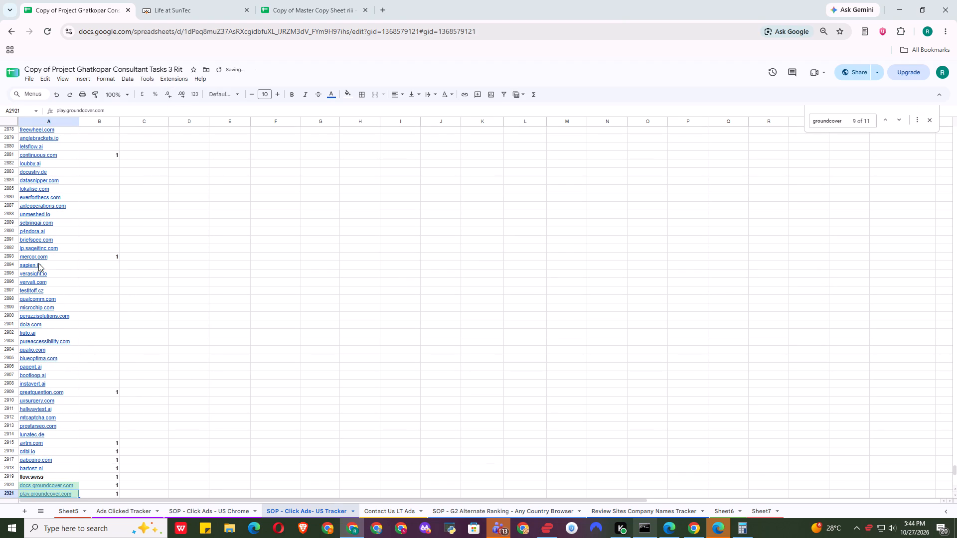
scroll(127, 537, down, 1)
scroll(65, 424, down, 2)
drag(56, 387, 115, 384)
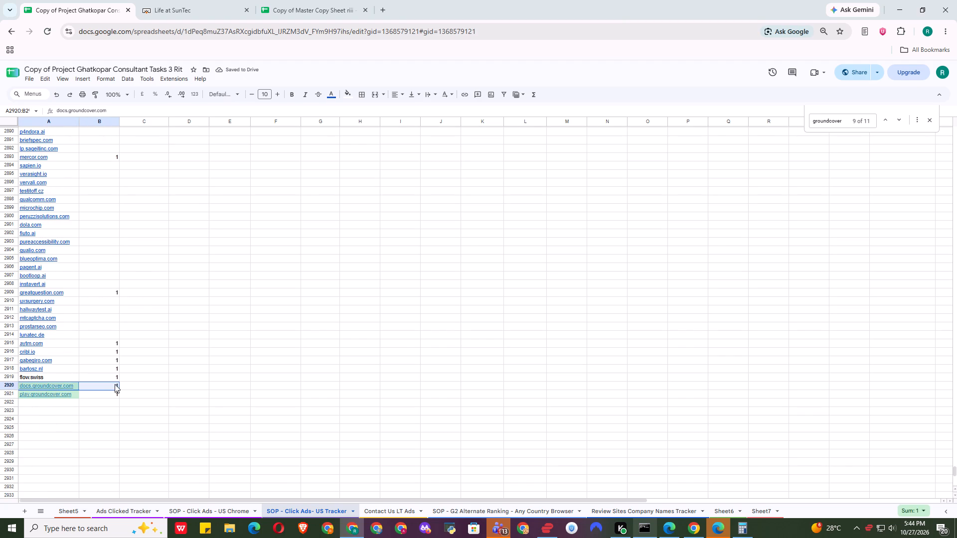
drag(115, 384, 117, 378)
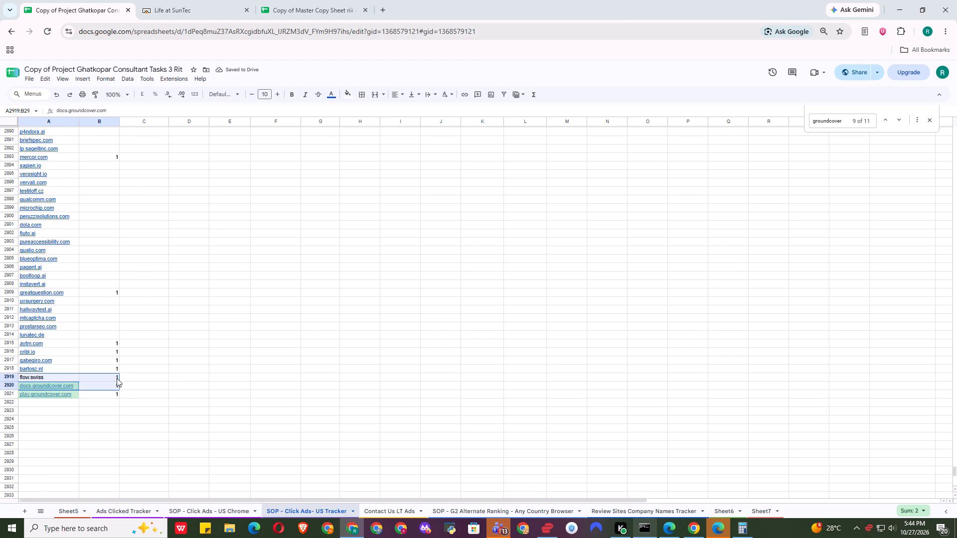
drag(117, 378, 117, 392)
key(BackSpace)
key(BackSpace)
click(146, 382)
Set the bartosz.nl count to 2 in the US tracker.
click(108, 368)
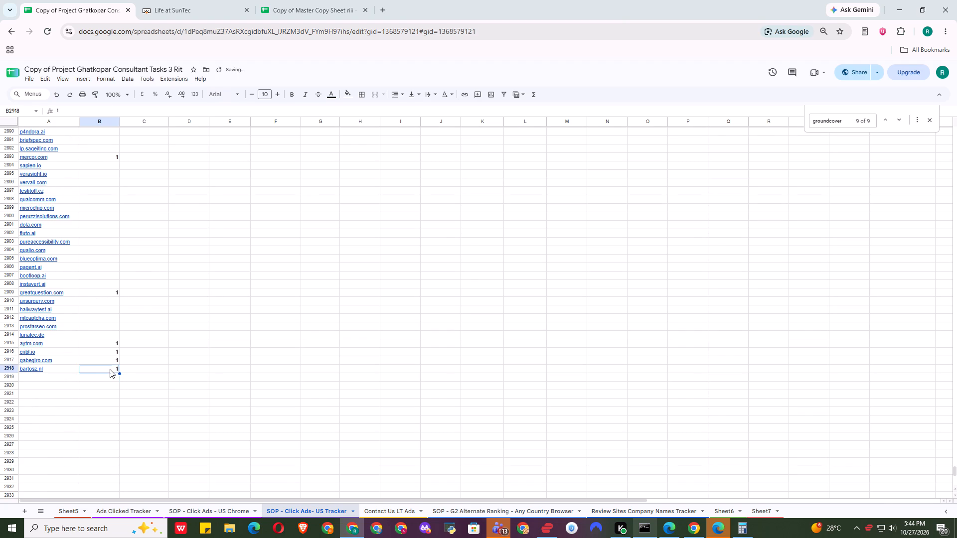
key(2)
click(161, 358)
Copy the US tracker's Count column from the datadoghq.com row, B3, down to the sheet's last row.
key(ctrl+Up)
key(ctrl+Up)
key(ctrl+Up)
key(ctrl+Up)
key(ctrl+Up)
key(ctrl+Up)
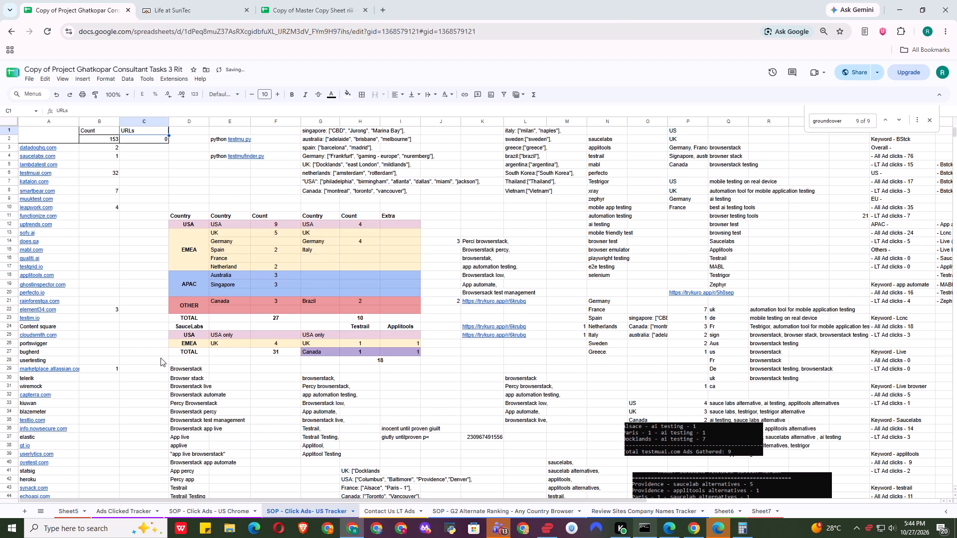
click(108, 143)
click(106, 151)
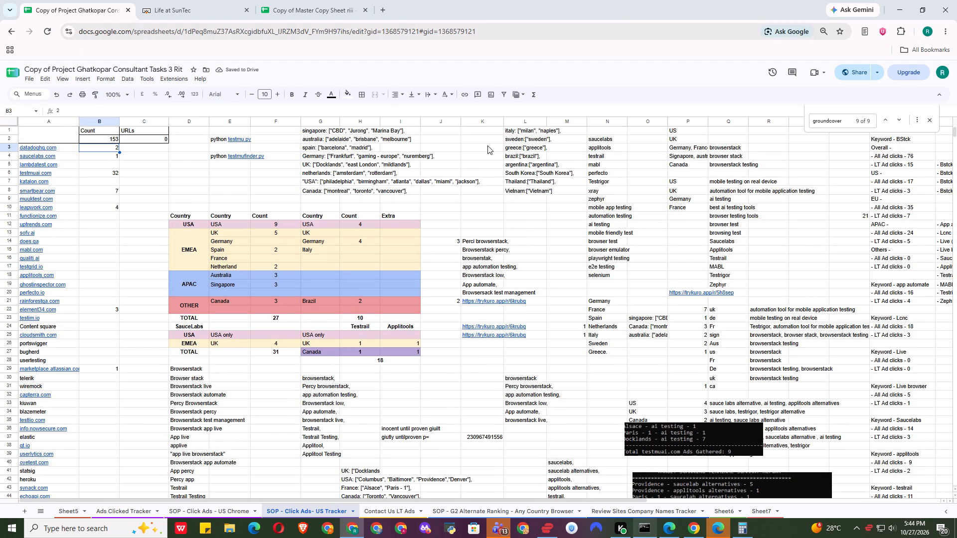
key(ctrl+shift+Down)
key(ctrl+shift+Down)
key(ctrl+shift+Down)
key(ctrl+shift+Down)
key(ctrl+shift+Down)
key(ctrl+shift+Down)
key(ctrl+shift+Down)
key(ctrl+shift+Down)
key(ctrl+shift+Down)
key(ctrl+shift+Down)
key(ctrl+shift+Down)
key(ctrl+shift+Down)
key(ctrl+shift+Down)
key(ctrl+shift+Down)
key(ctrl+shift+Down)
key(ctrl+shift+Down)
key(ctrl+shift+Down)
key(ctrl+shift+Down)
key(ctrl+shift+Down)
key(ctrl+shift+Down)
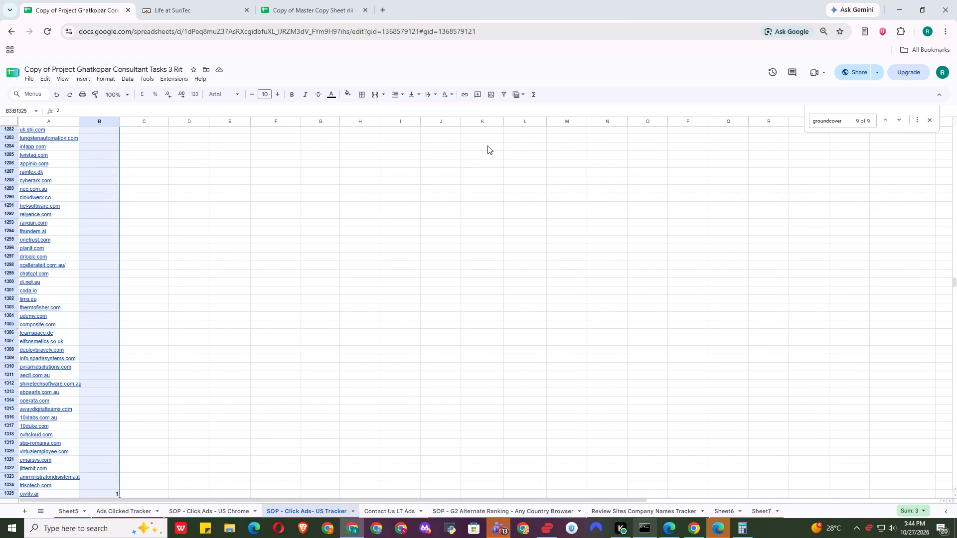
key(ctrl+c)
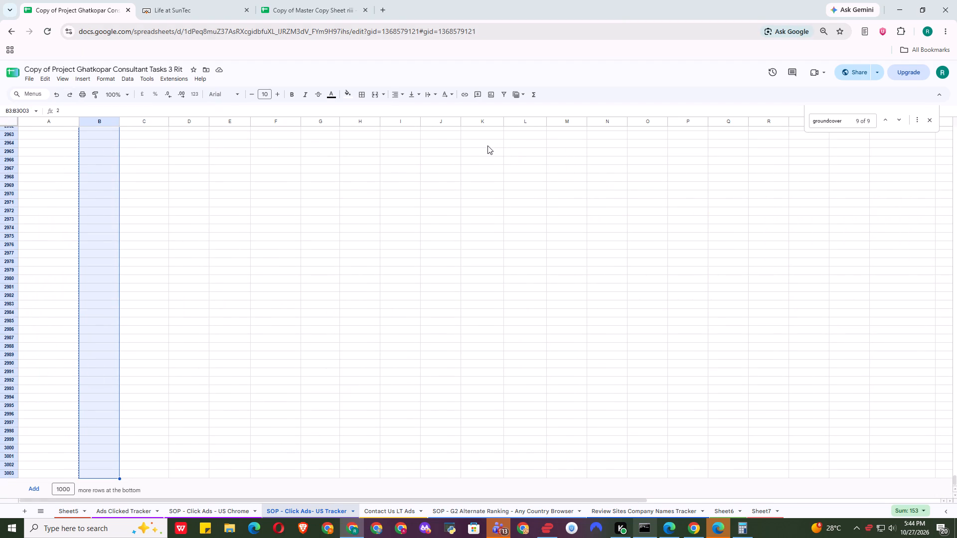
Move the Ads Clicked Tracker sheet between the SOP US Chrome and US Tracker sheets and open it.
click(211, 516)
scroll(220, 403, up, 2)
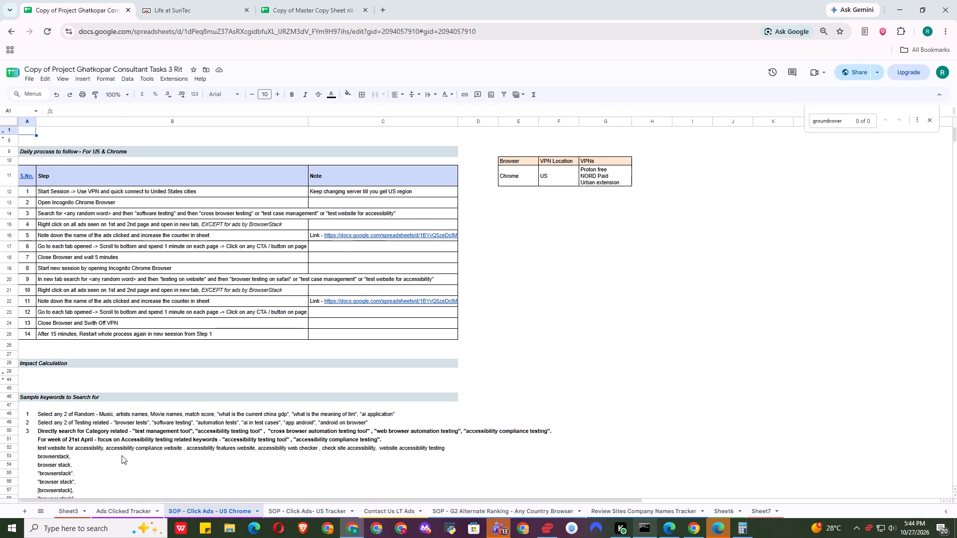
click(296, 512)
click(201, 512)
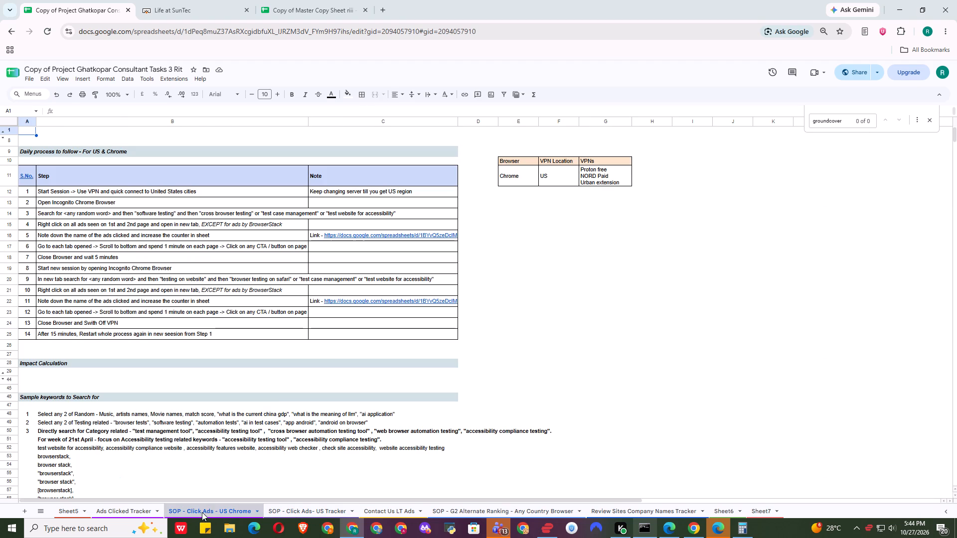
scroll(361, 339, up, 3)
drag(132, 512, 210, 511)
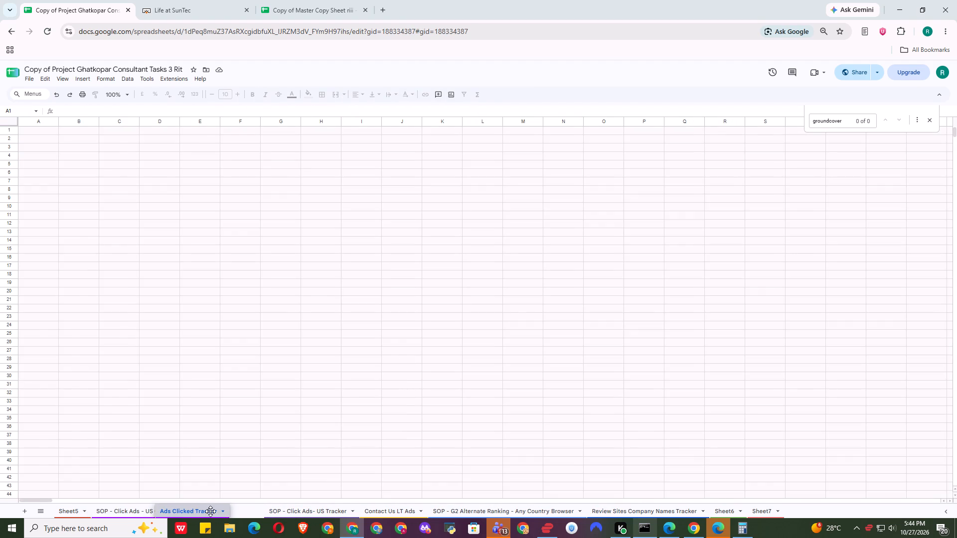
click(200, 512)
Paste the copied counts into the 27-Oct-26 column of the Ads Clicked Tracker, starting at the datadoghq.com row, TA3.
drag(201, 500, 881, 471)
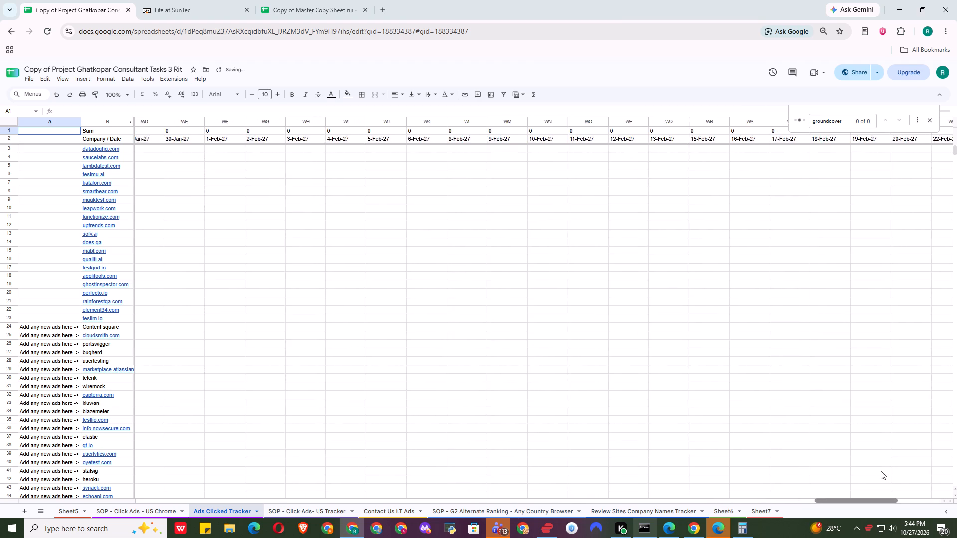
drag(881, 471, 446, 487)
scroll(869, 221, up, 3)
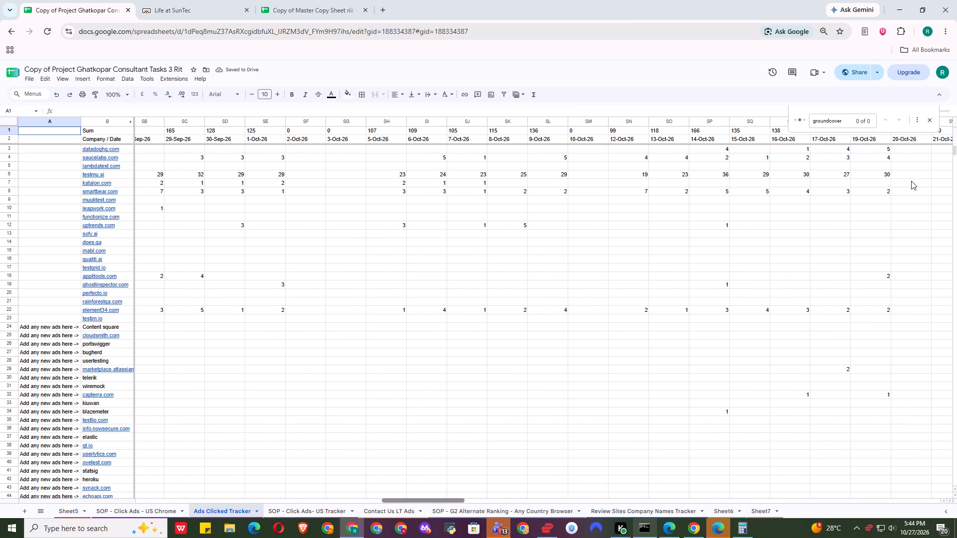
click(908, 152)
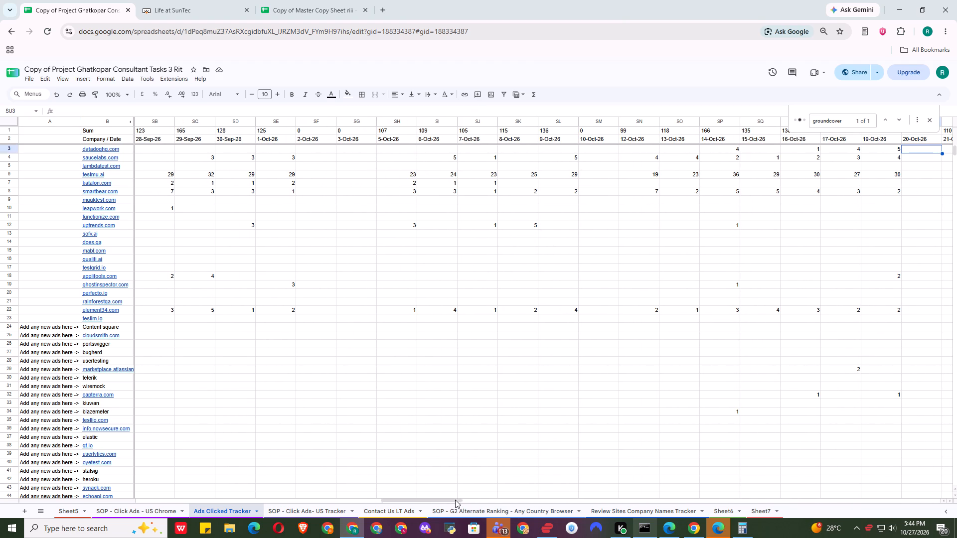
drag(456, 501, 511, 500)
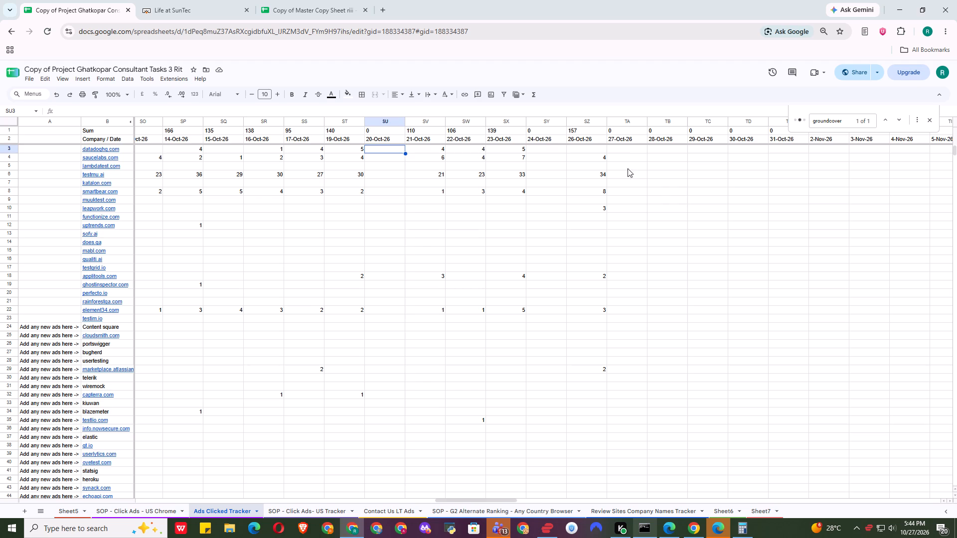
click(627, 151)
scroll(642, 201, up, 3)
key(ctrl+v)
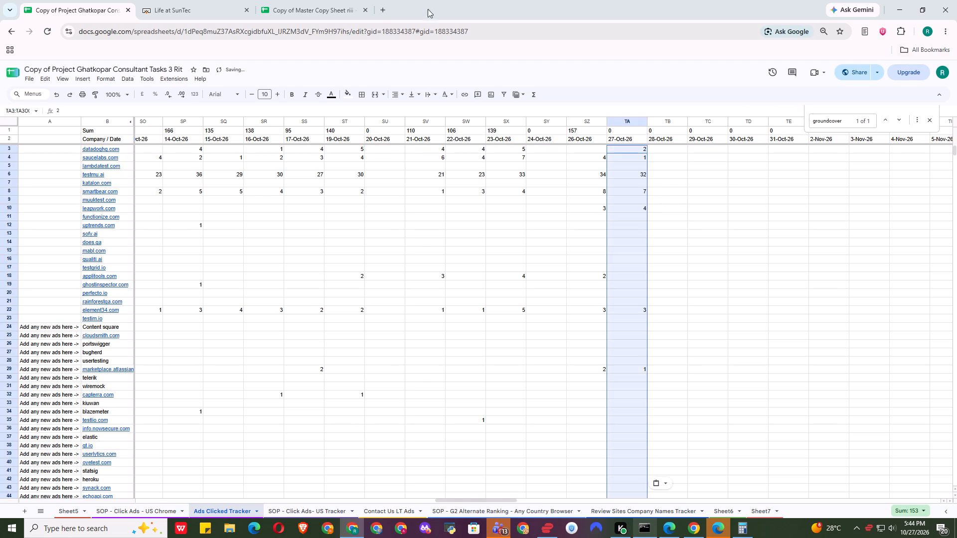
Copy the Ads Clicked Tracker's whole date columns from 26-Oct-26 (SZ) through 7-Nov-26 (TK).
scroll(696, 200, up, 3)
drag(635, 121, 956, 356)
drag(522, 116, 677, 140)
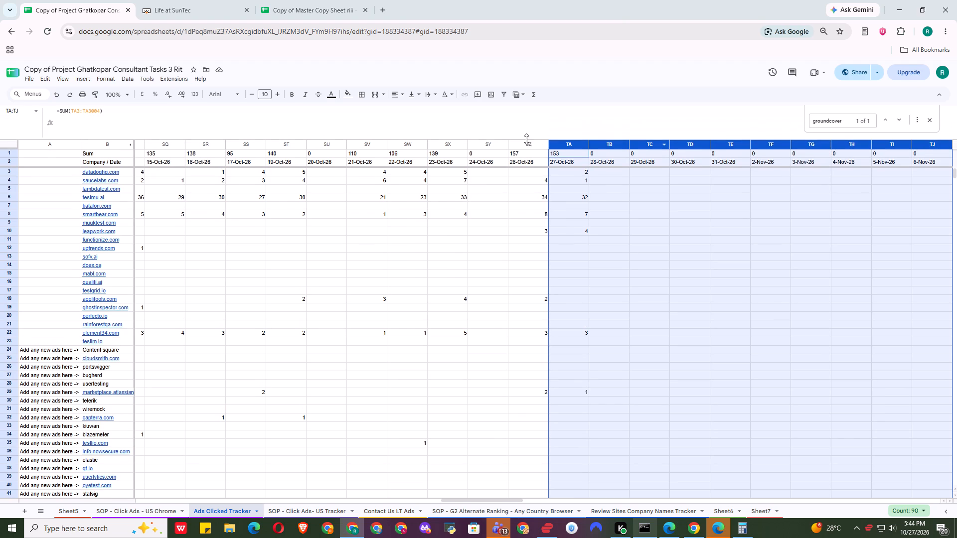
drag(524, 143, 956, 198)
key(ctrl+c)
key(ctrl+c)
key(ctrl+c)
key(ctrl+c)
click(407, 258)
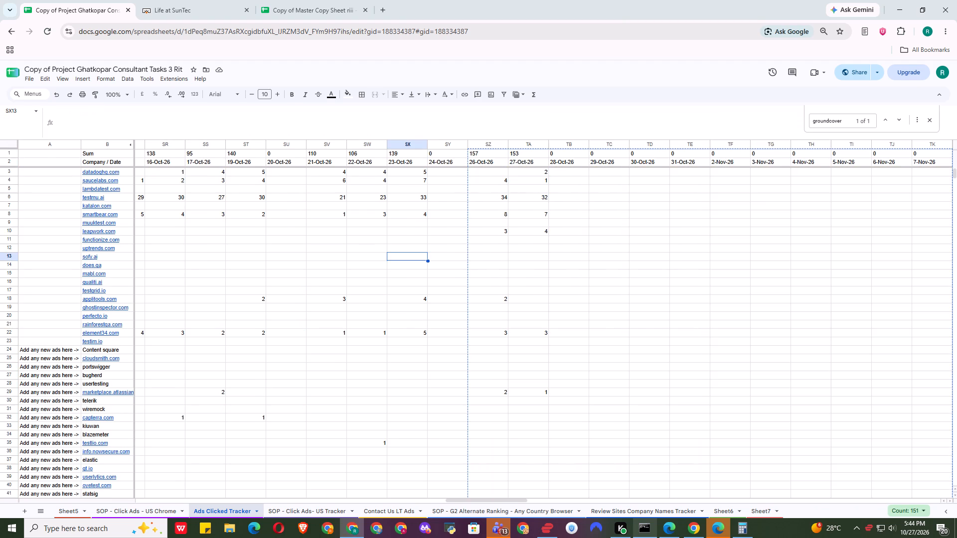
Open the original Project Ghatkopar Consultant Tasks 3 Rit workbook in a new browser tab, at its Ads Clicked Tracker sheet.
click(296, 0)
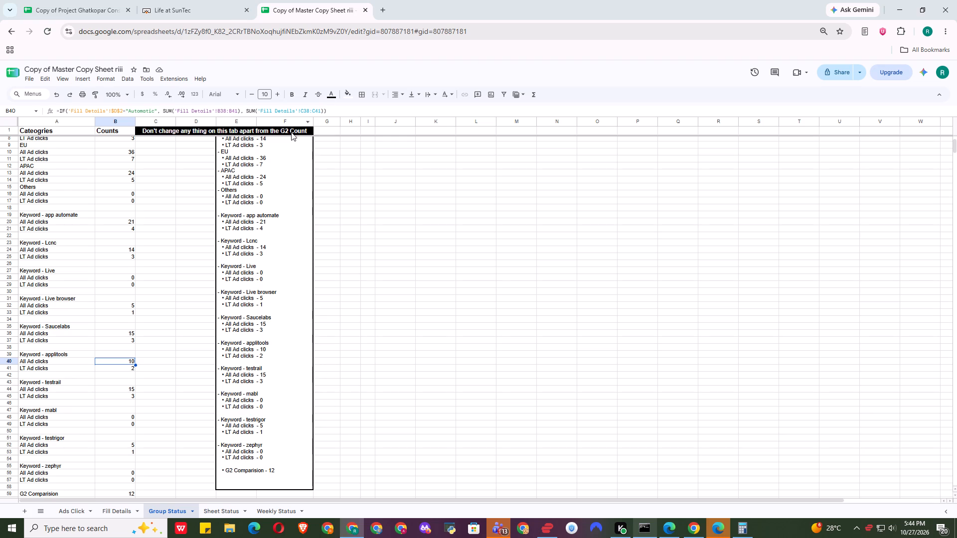
click(91, 1)
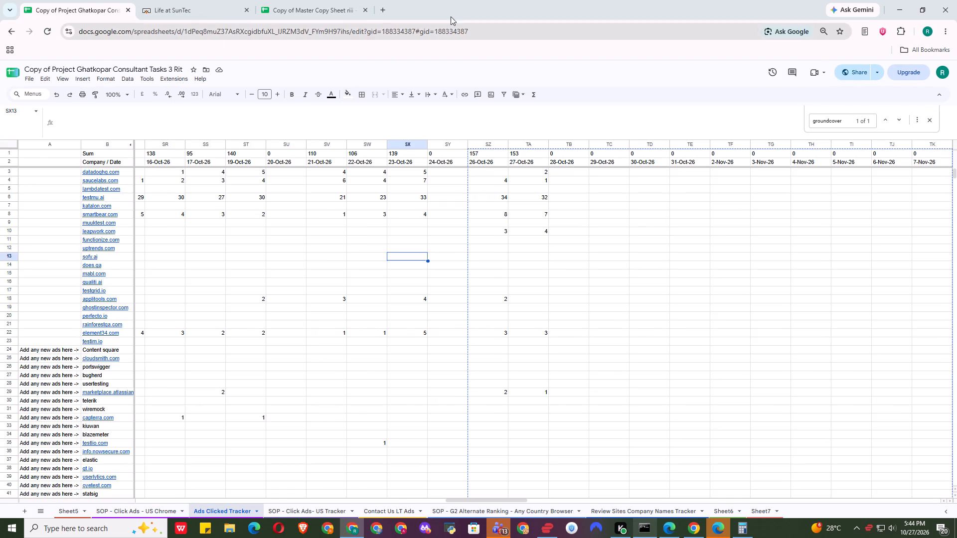
click(383, 9)
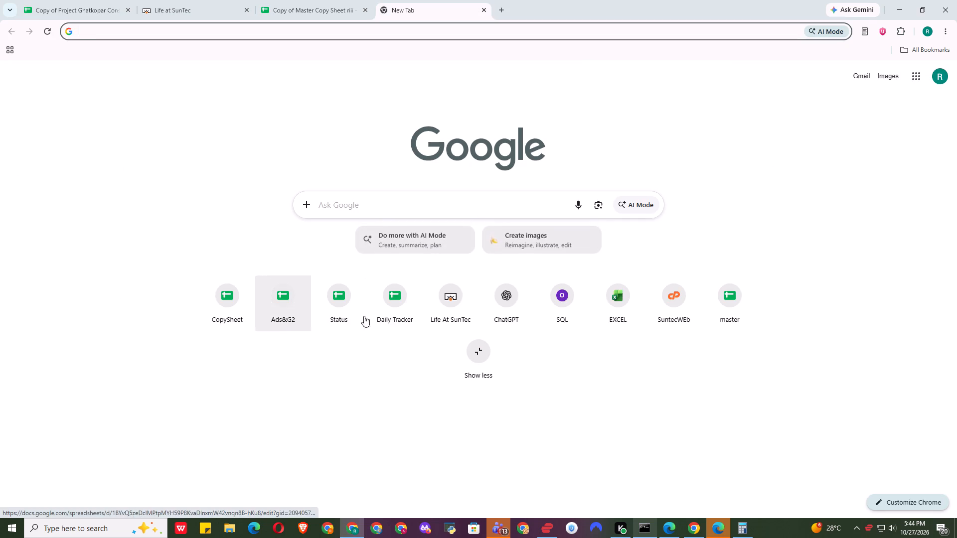
click(275, 319)
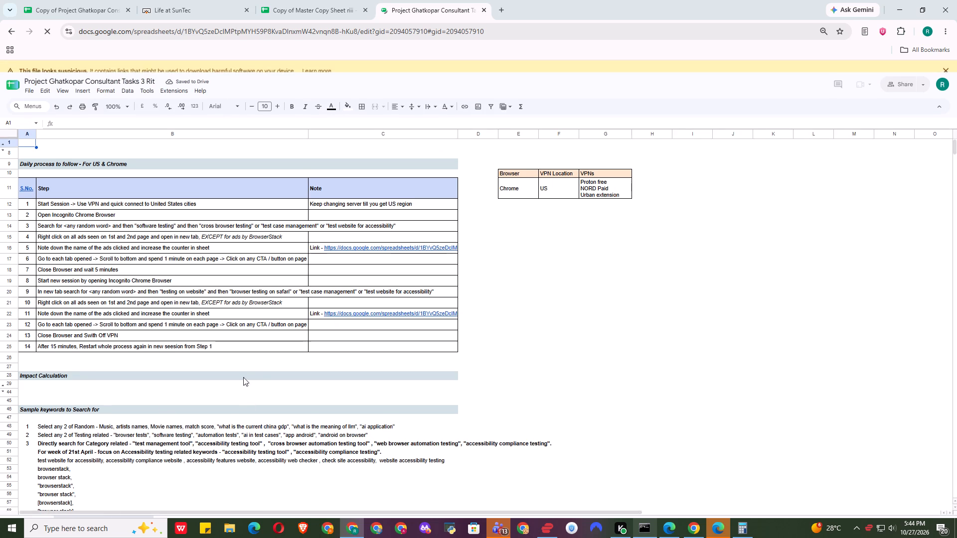
click(176, 505)
scroll(554, 229, up, 2)
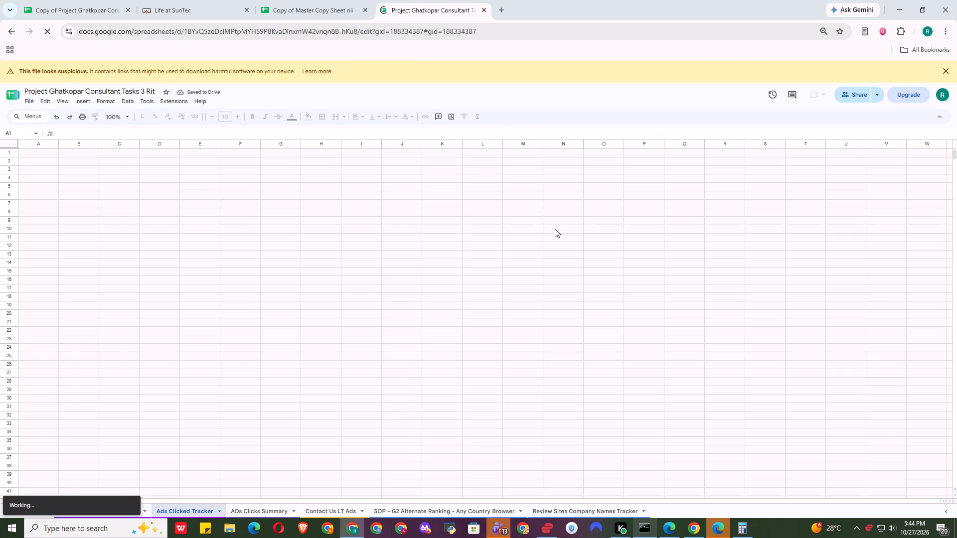
scroll(555, 229, up, 1)
Paste the copied date columns into the original workbook's Ads Clicked Tracker, starting at the 26-Oct-26 column, SZ.
drag(259, 501, 667, 453)
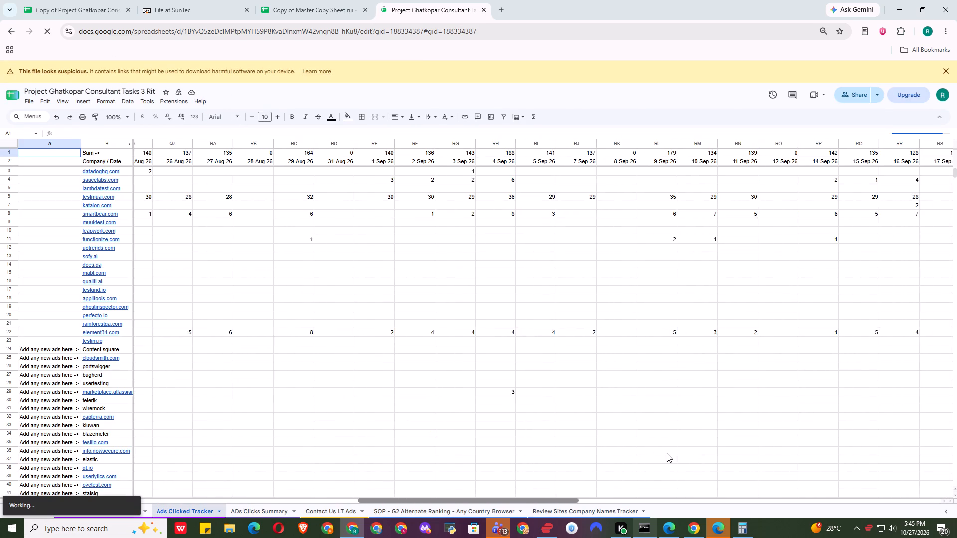
drag(667, 453, 956, 404)
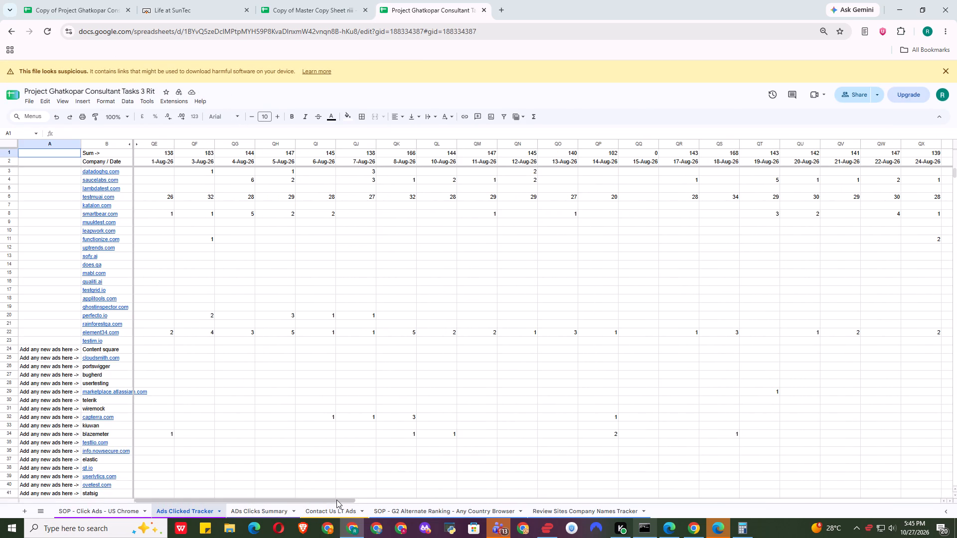
drag(336, 500, 904, 472)
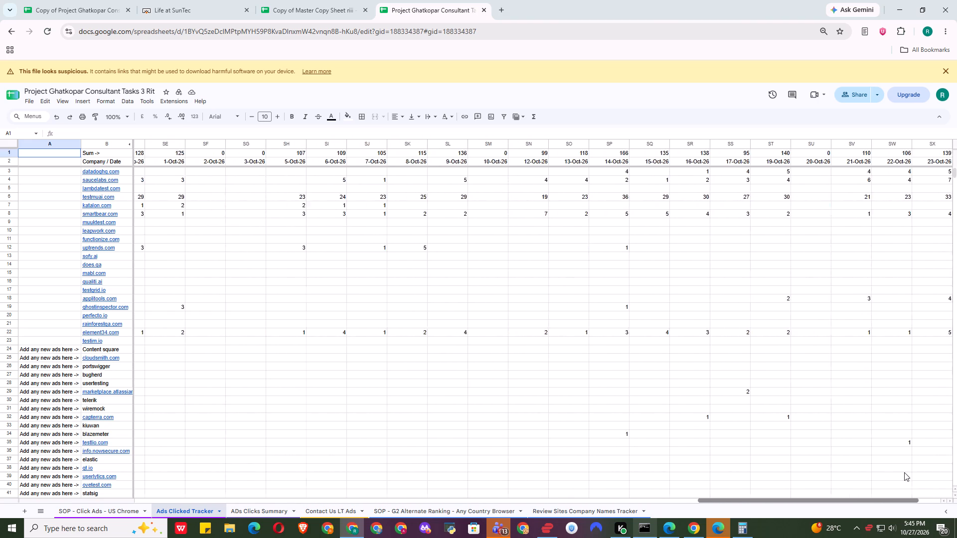
drag(904, 472, 948, 474)
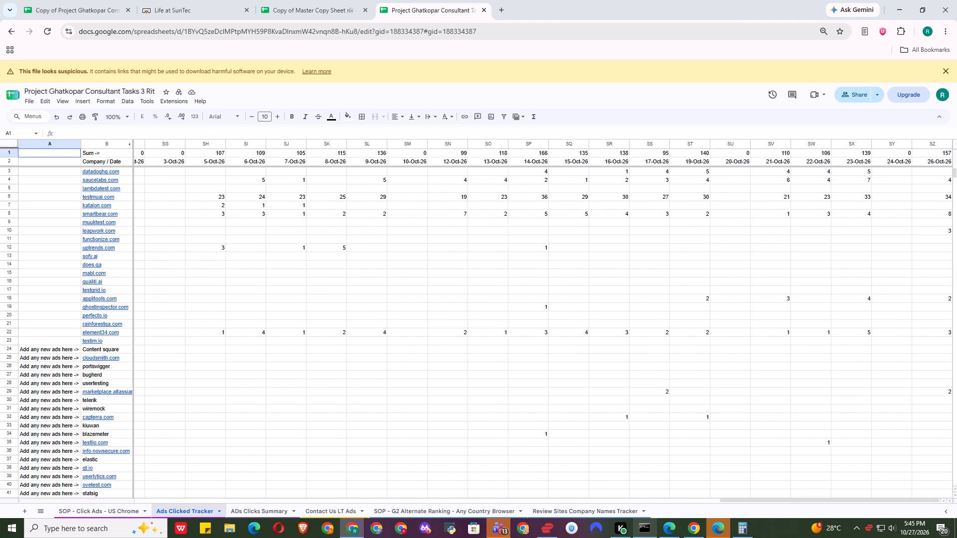
click(926, 141)
key(ctrl+v)
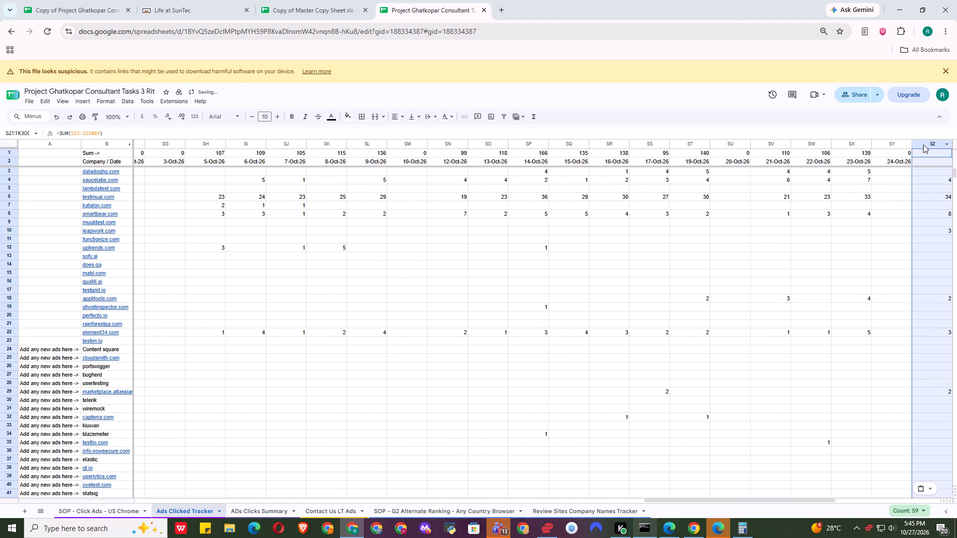
drag(692, 500, 804, 498)
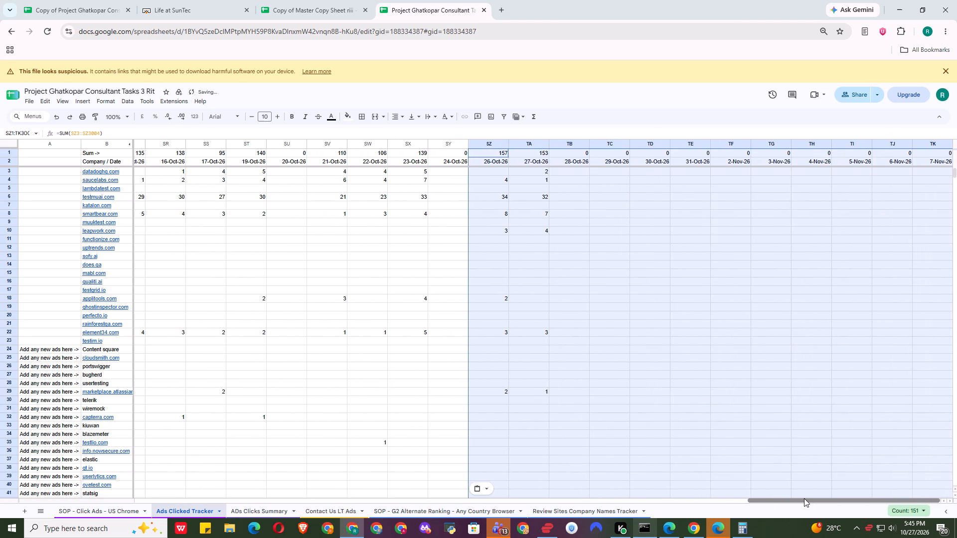
drag(804, 498, 803, 495)
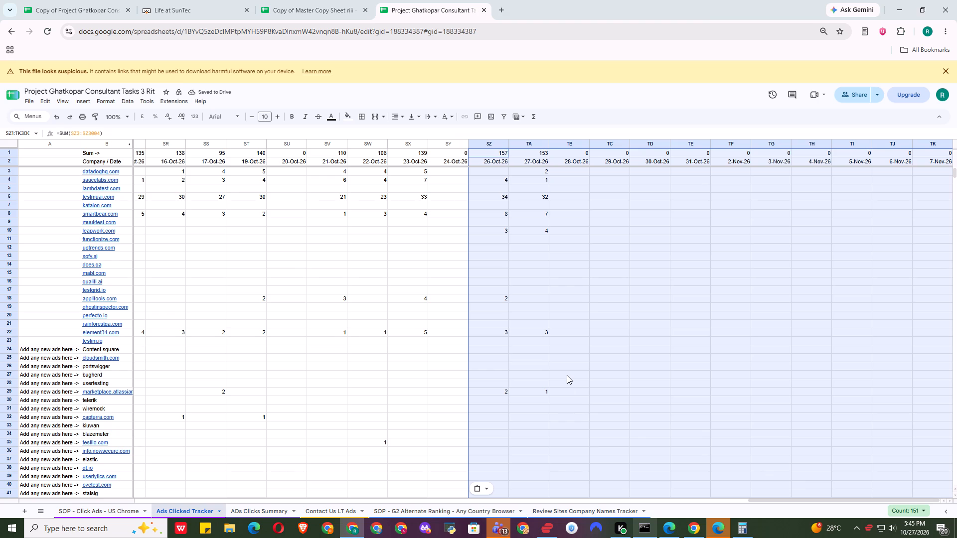
Find where both Ads Clicked Tracker company lists end and copy the new domains, aytm.com through bartosz.nl, from the US tracker.
click(91, 407)
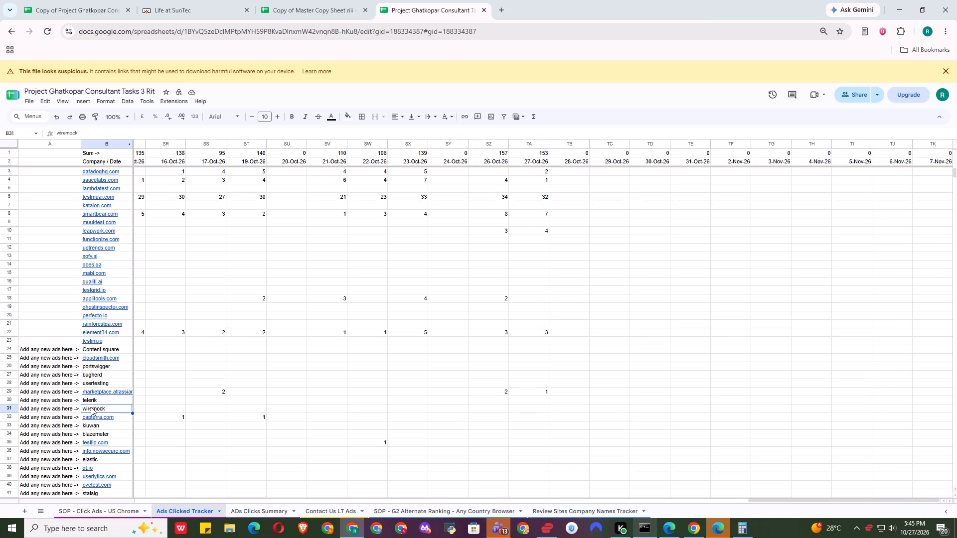
key(ctrl+Down)
scroll(91, 407, down, 2)
click(22, 0)
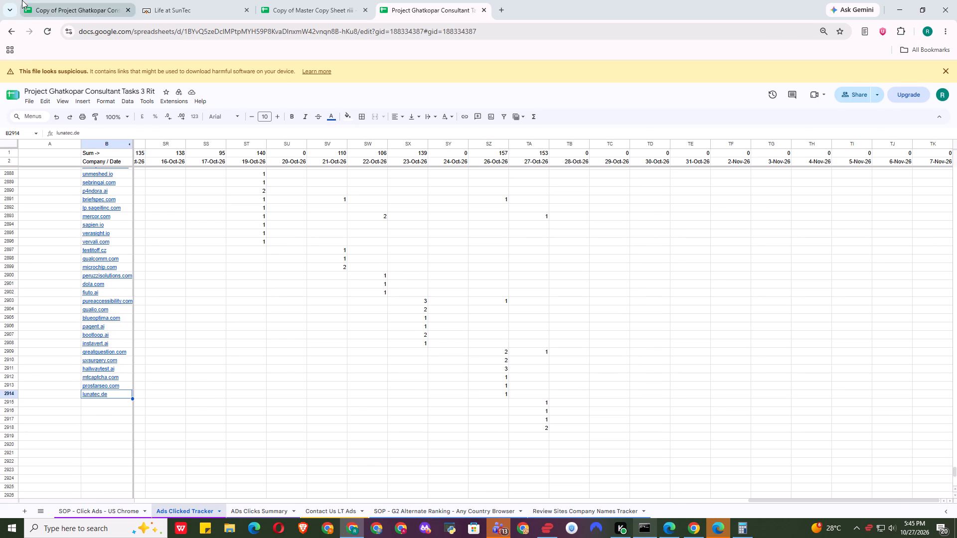
scroll(13, 275, down, 3)
click(82, 355)
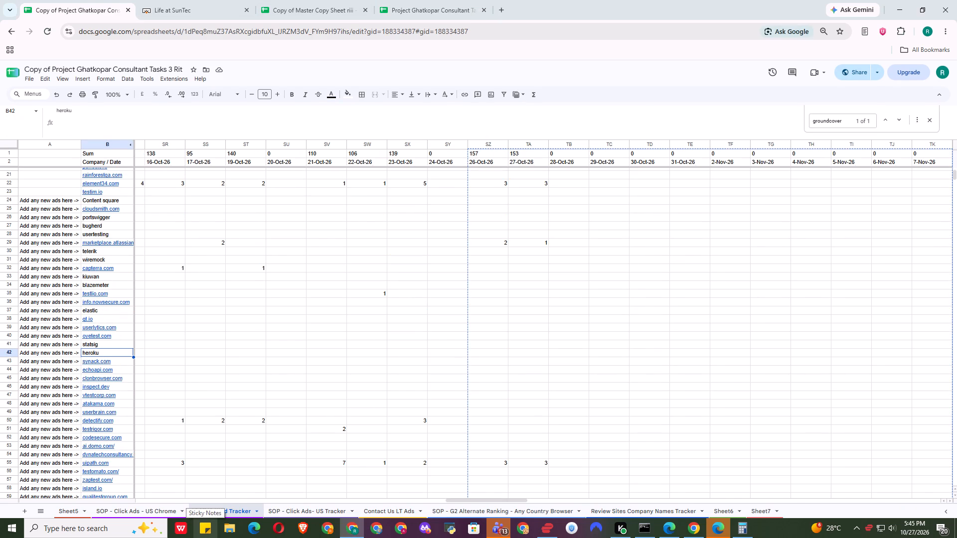
key(ctrl+Down)
scroll(94, 358, down, 1)
click(295, 508)
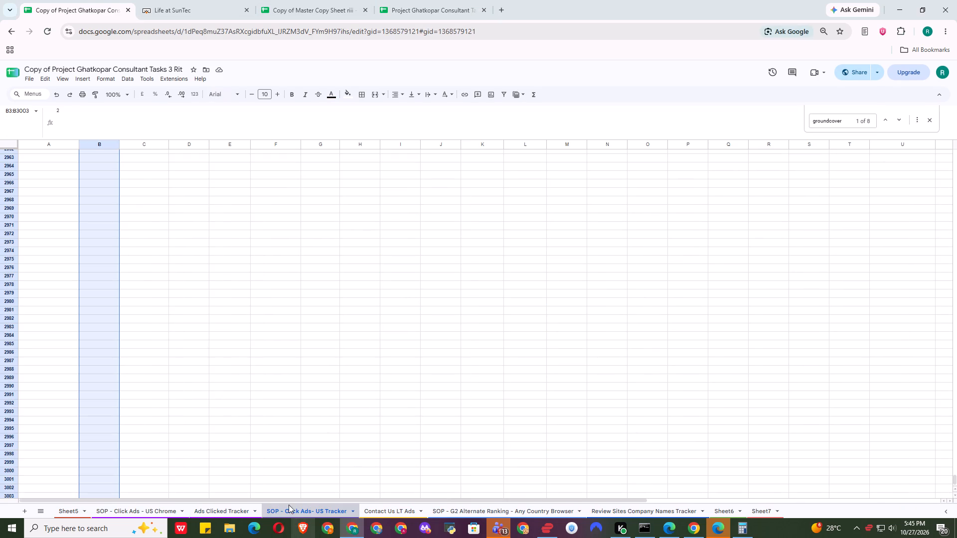
click(57, 339)
key(ctrl+Up)
scroll(57, 339, up, 5)
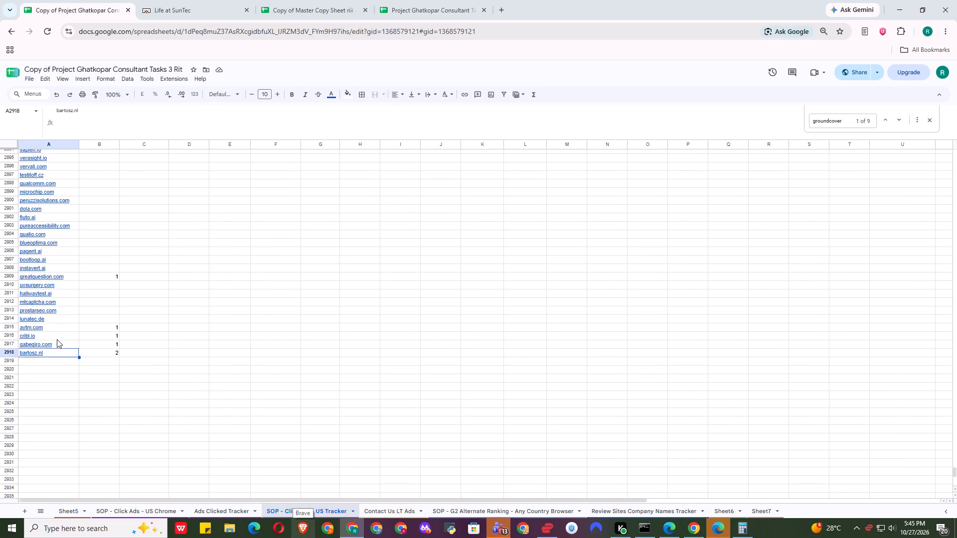
drag(46, 376, 47, 416)
key(ctrl+c)
click(335, 362)
Paste the copied domains below lunatec.de, from B2915, in the Ads Clicked Tracker of both the copy and the original workbook.
click(208, 512)
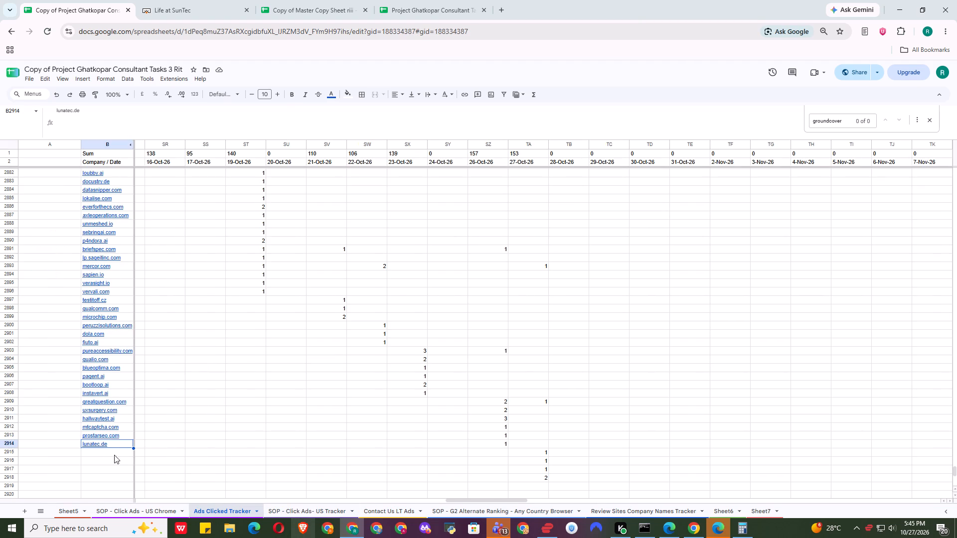
click(111, 453)
key(ctrl+v)
drag(148, 475, 318, 480)
click(390, 1)
click(100, 405)
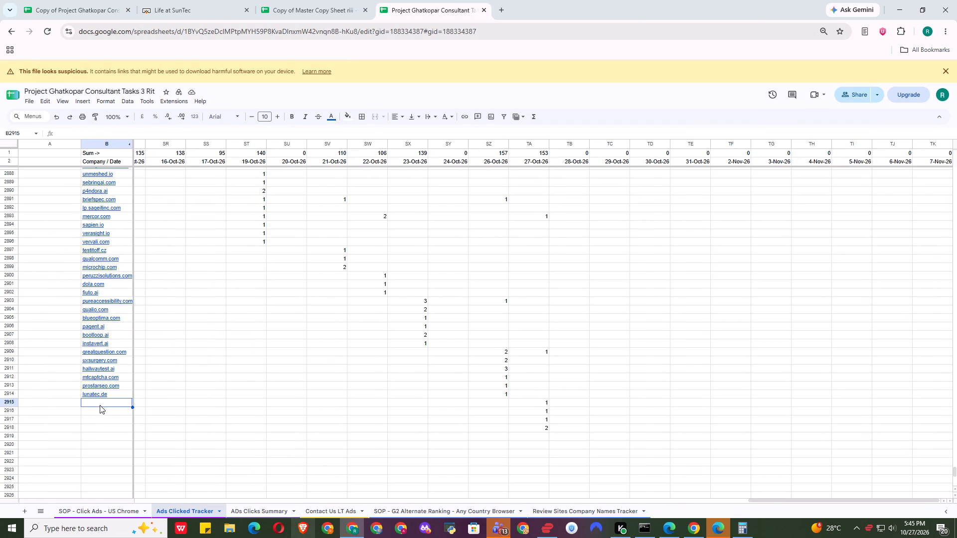
key(ctrl+v)
In the copy workbook's Review Sites Company Names Tracker, duplicate the 26 Oct 2026 Date-to-Second product block directly below it, from A9108.
click(31, 0)
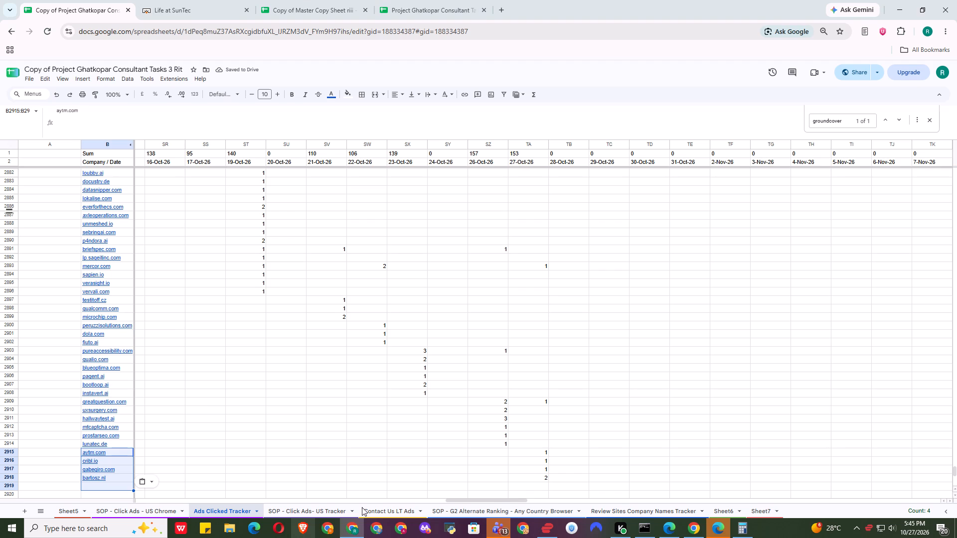
click(624, 506)
scroll(404, 405, down, 2)
click(342, 352)
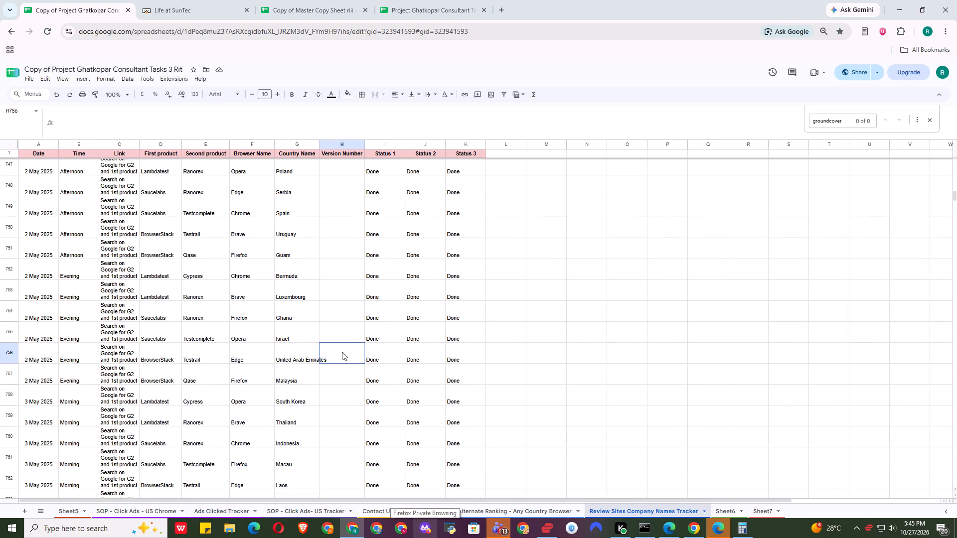
key(ctrl+Down)
key(Left)
key(ctrl+Up)
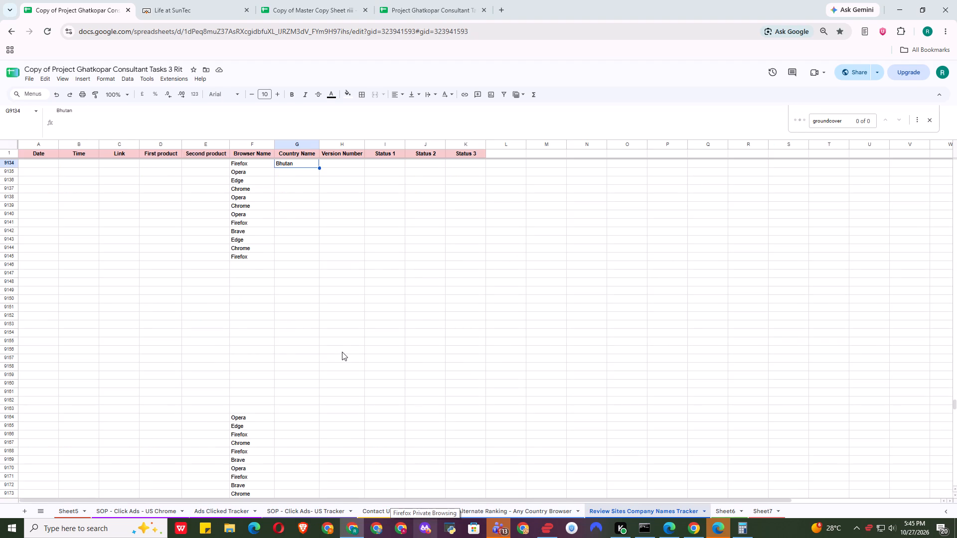
scroll(342, 352, up, 8)
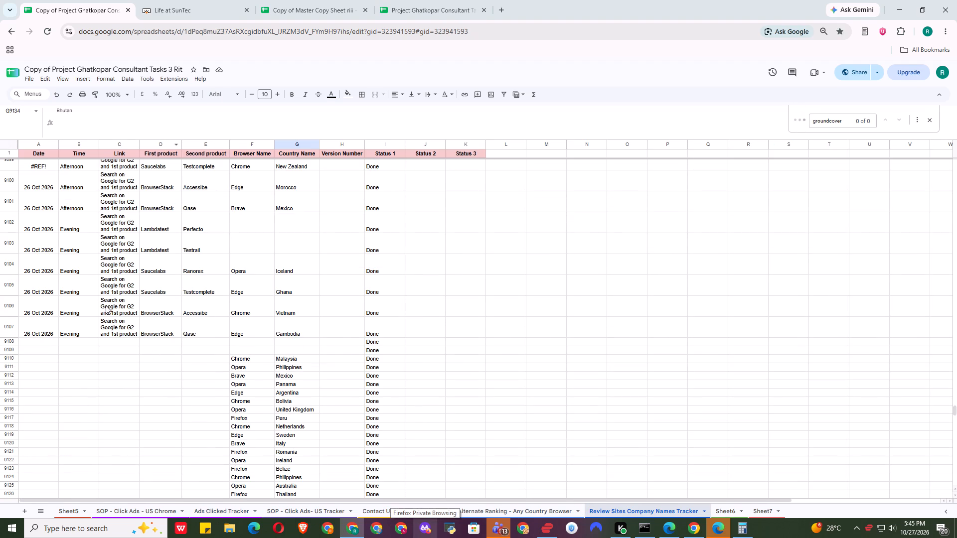
scroll(106, 309, up, 4)
drag(47, 173, 57, 176)
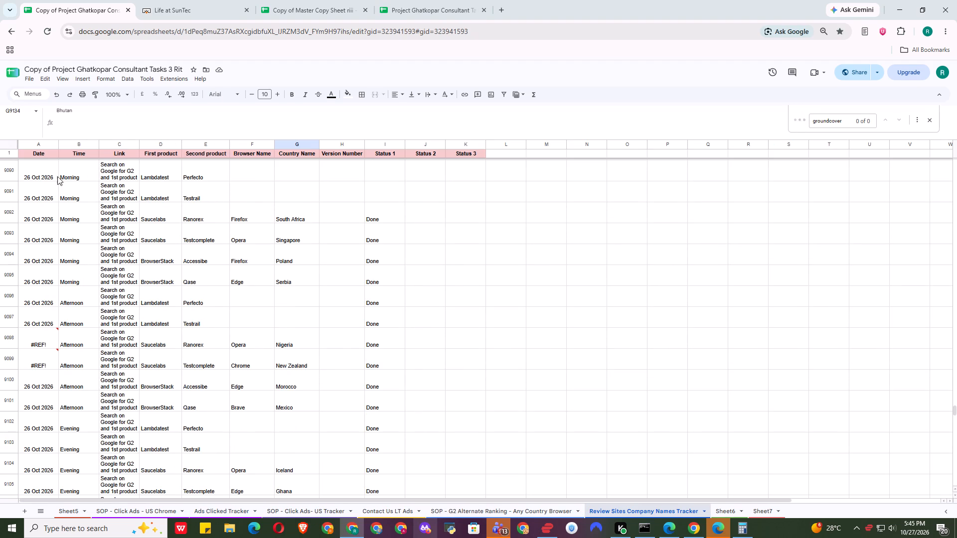
drag(57, 176, 205, 316)
key(ctrl+c)
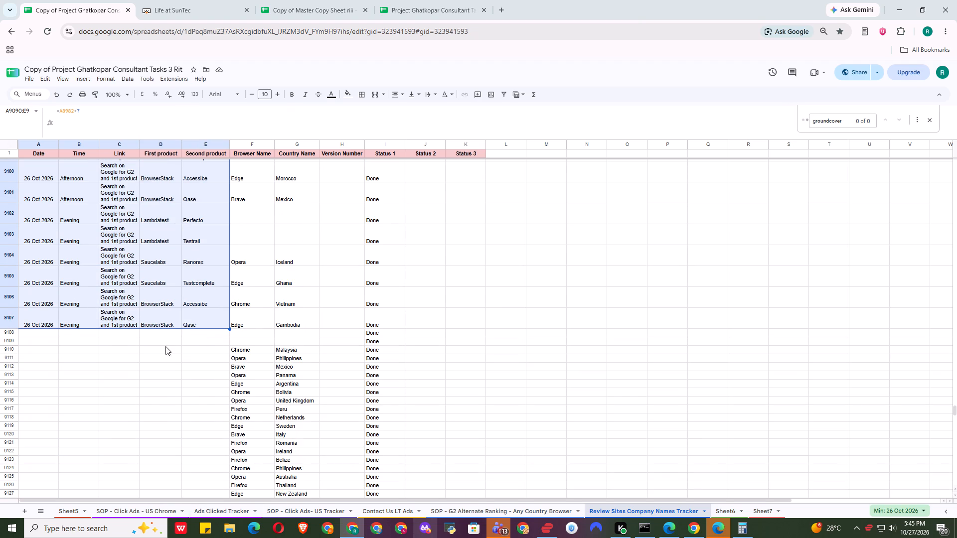
click(53, 331)
key(ctrl+v)
scroll(337, 370, up, 9)
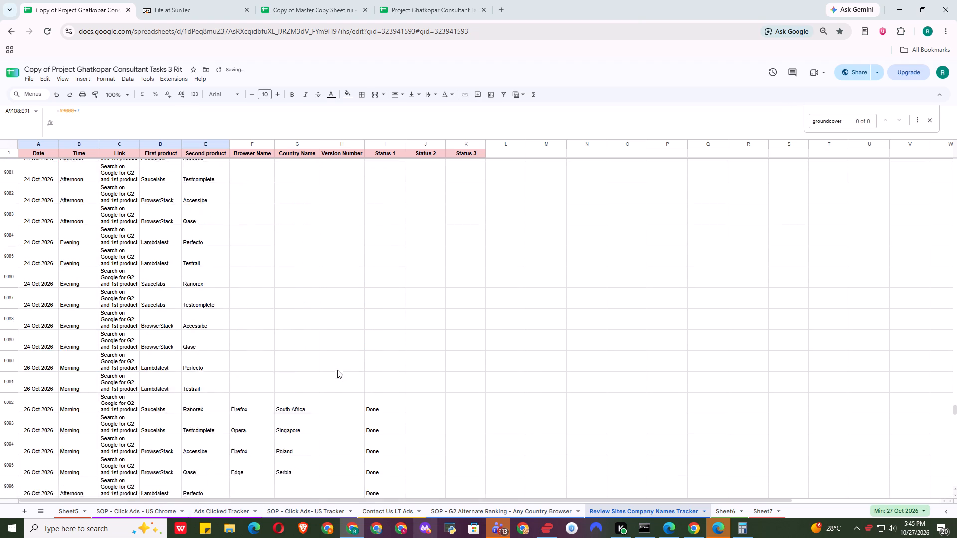
scroll(337, 370, up, 6)
scroll(335, 369, down, 18)
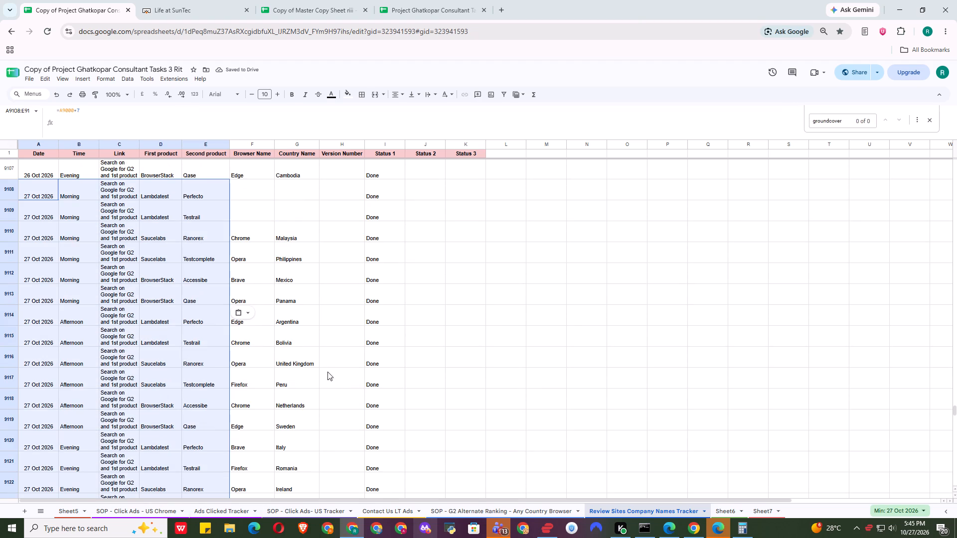
Clear the Status 1 entries of the two 27 Oct morning Lambdatest rows, 9108 and 9109.
drag(290, 239, 245, 298)
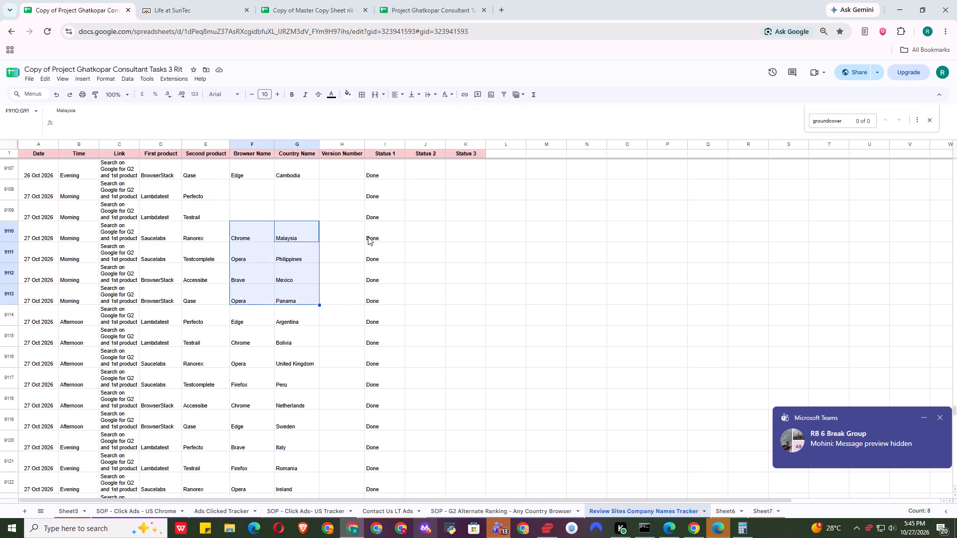
drag(380, 191, 383, 202)
key(BackSpace)
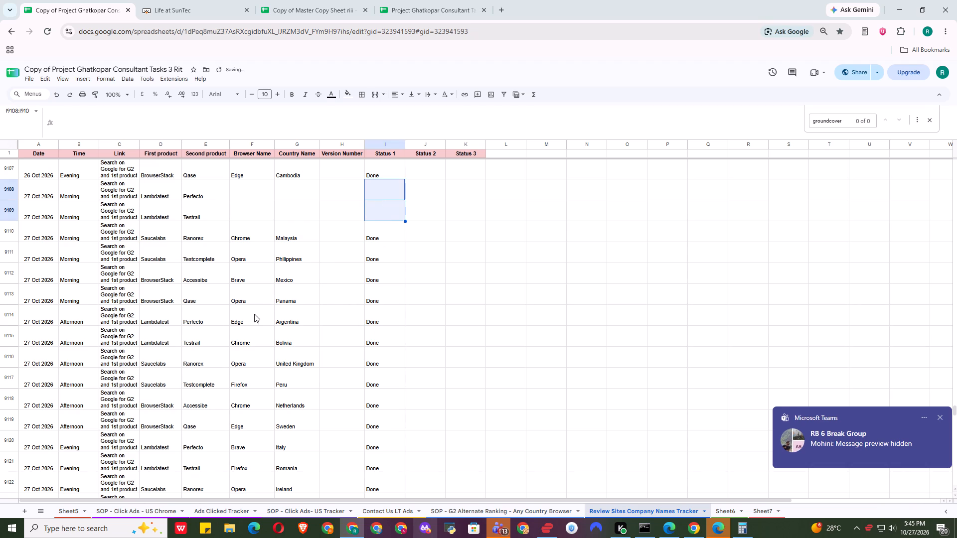
Move the browser, country and status entries of the two 27 Oct afternoon Lambdatest rows, F9114:I9115, down to G9135.
drag(294, 232, 348, 301)
drag(238, 324, 353, 328)
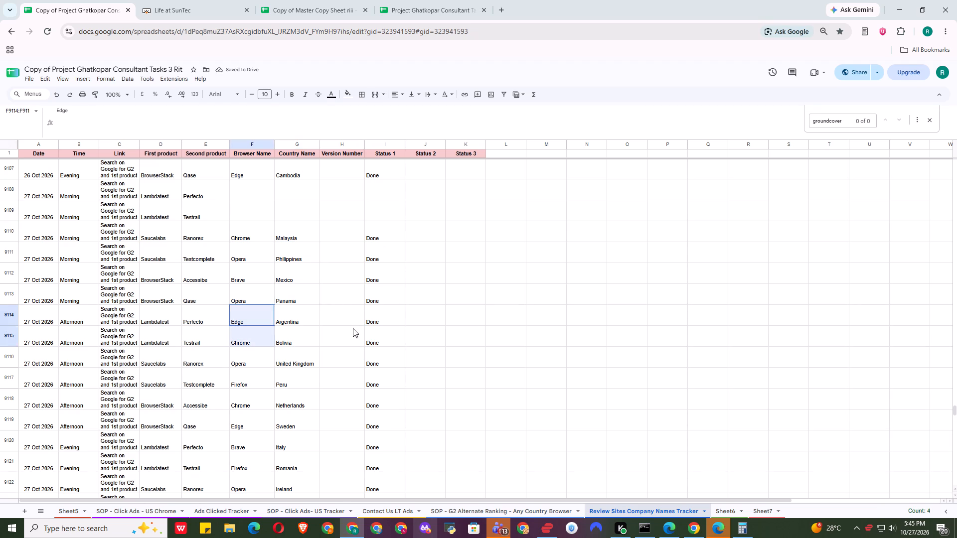
drag(353, 328, 385, 332)
key(ctrl+x)
scroll(367, 401, down, 6)
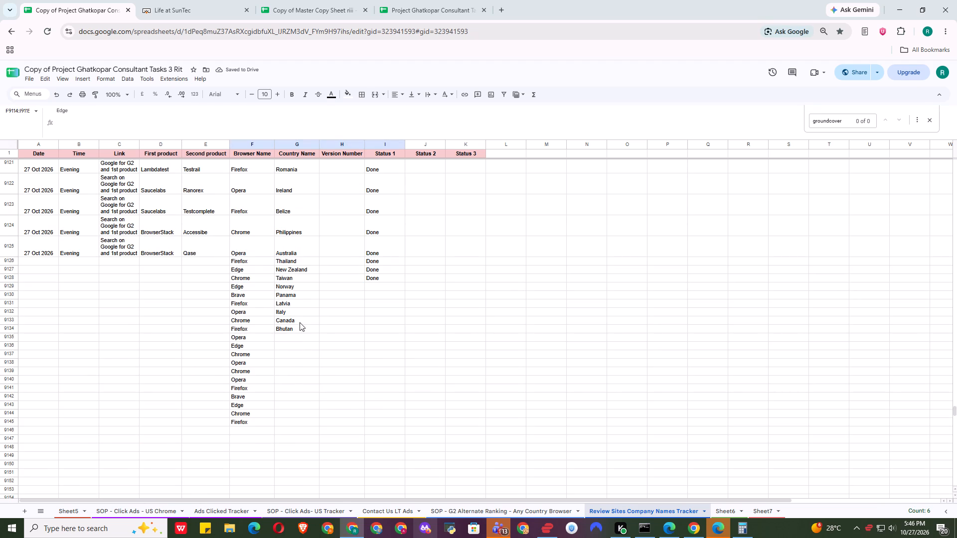
click(291, 336)
key(ctrl+v)
scroll(383, 284, up, 3)
scroll(341, 291, up, 1)
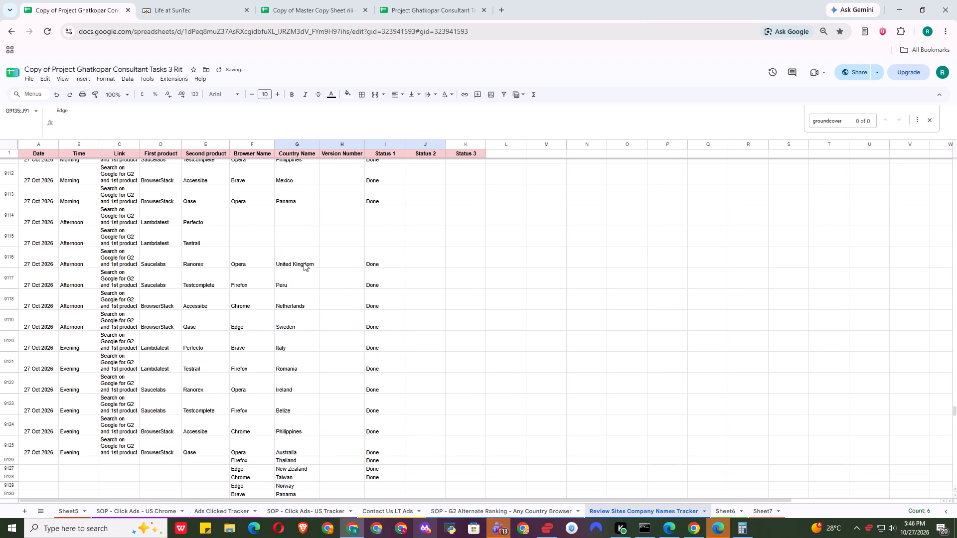
Move the browser, country and status entries of the two 27 Oct evening Lambdatest rows, F9120:I9121, down to G9137.
drag(304, 263, 291, 317)
drag(244, 345, 386, 354)
key(ctrl+x)
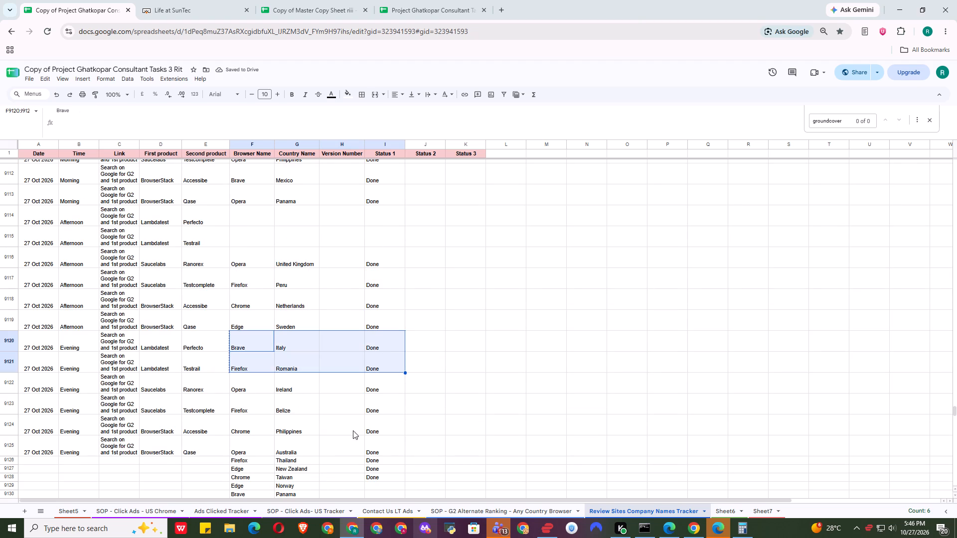
scroll(309, 464, down, 3)
click(291, 407)
key(ctrl+v)
scroll(286, 350, up, 4)
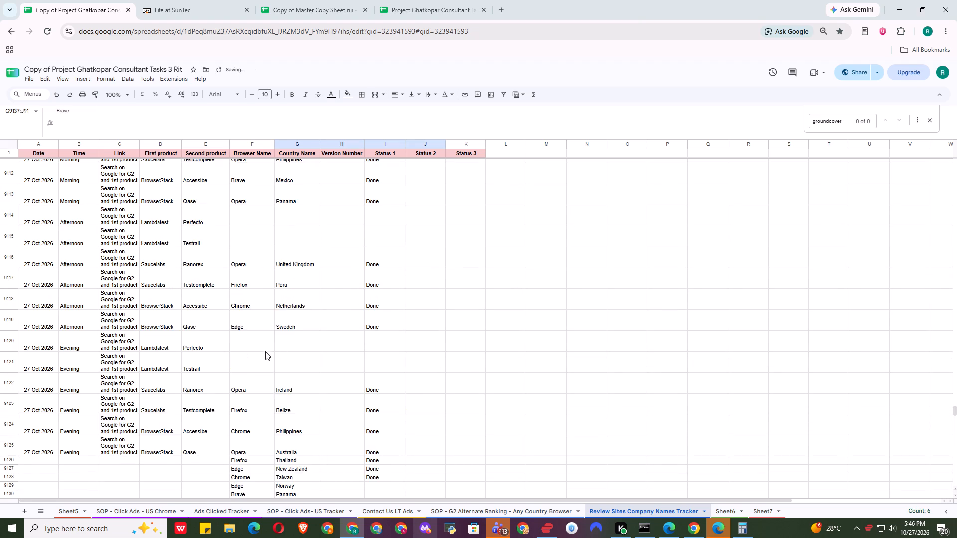
Copy the complete 27 Oct 2026 block from Date through Status 1, rows 9108 to 9125.
scroll(265, 351, up, 2)
drag(40, 238, 409, 537)
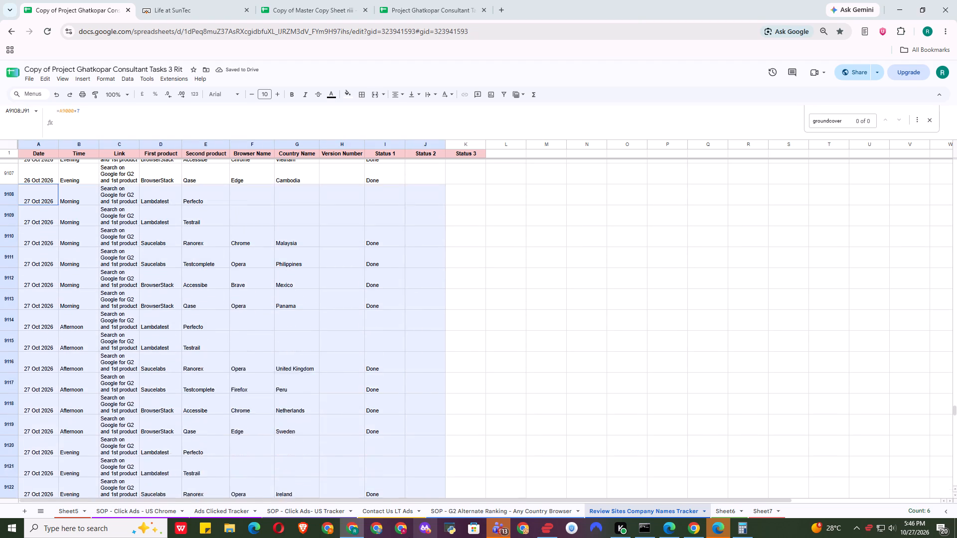
drag(409, 537, 380, 361)
key(ctrl+c)
click(519, 349)
scroll(493, 377, up, 3)
Paste the 27 Oct block below the last 26 Oct row, from A9110, in the original workbook's Review Sites Company Names Tracker.
click(439, 0)
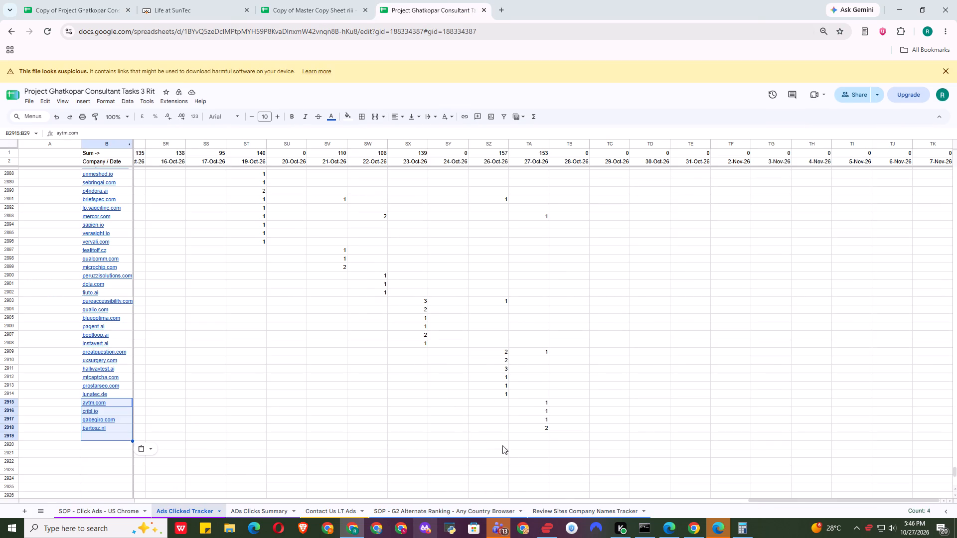
click(569, 508)
scroll(434, 292, down, 2)
click(352, 304)
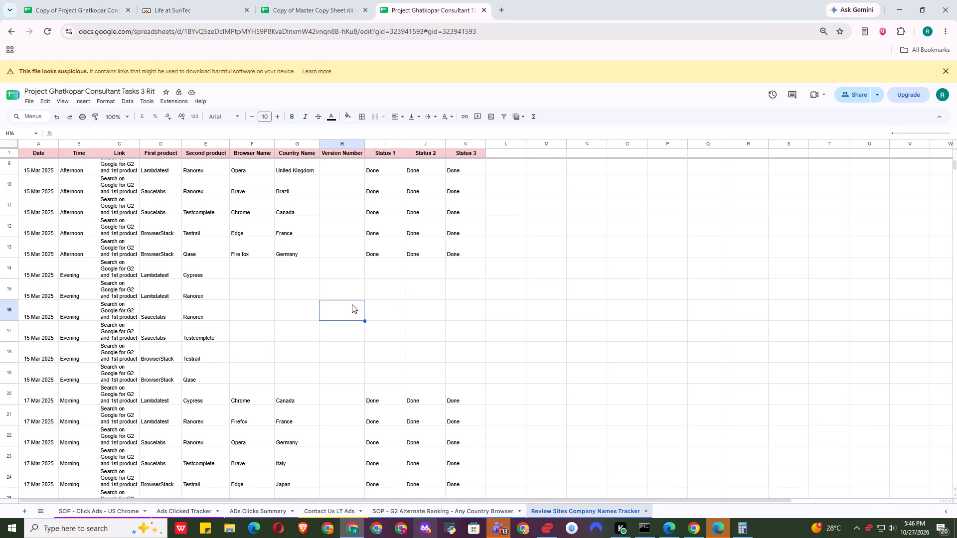
key(ctrl+Down)
key(Left)
key(ctrl+Up)
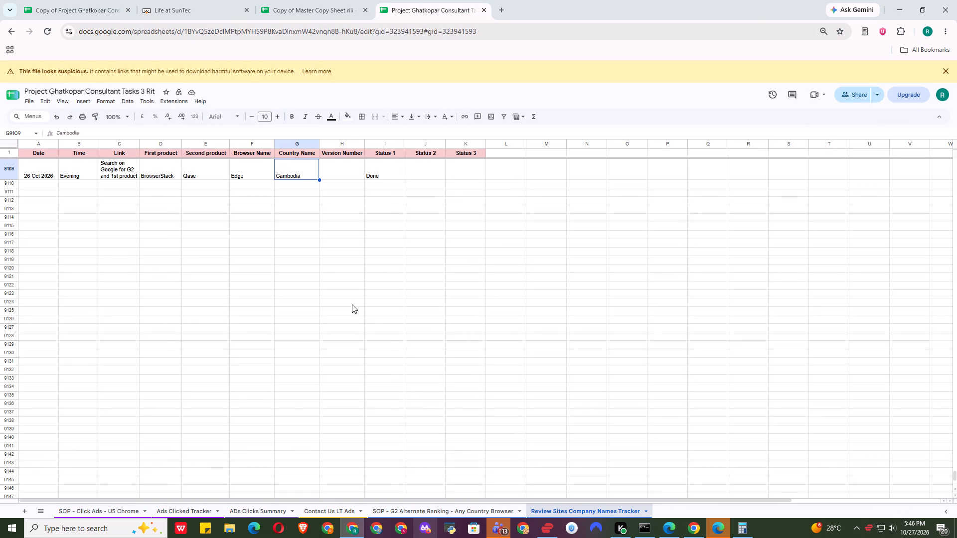
click(26, 181)
key(ctrl+v)
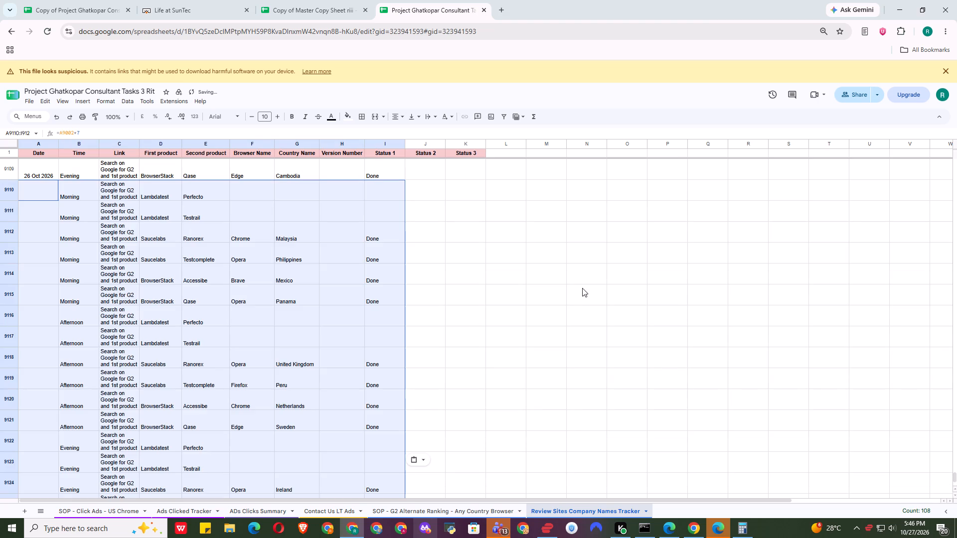
scroll(373, 290, down, 4)
scroll(375, 291, up, 2)
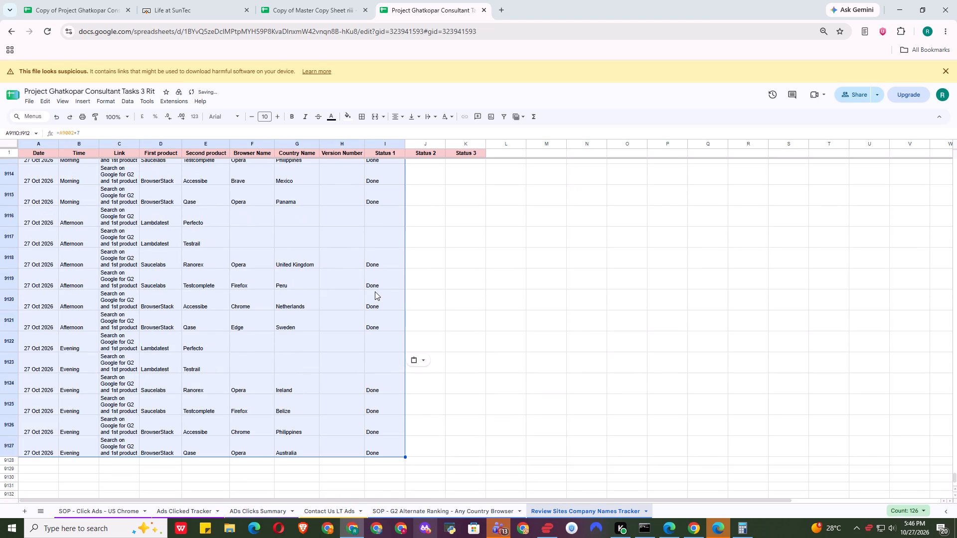
scroll(375, 291, up, 1)
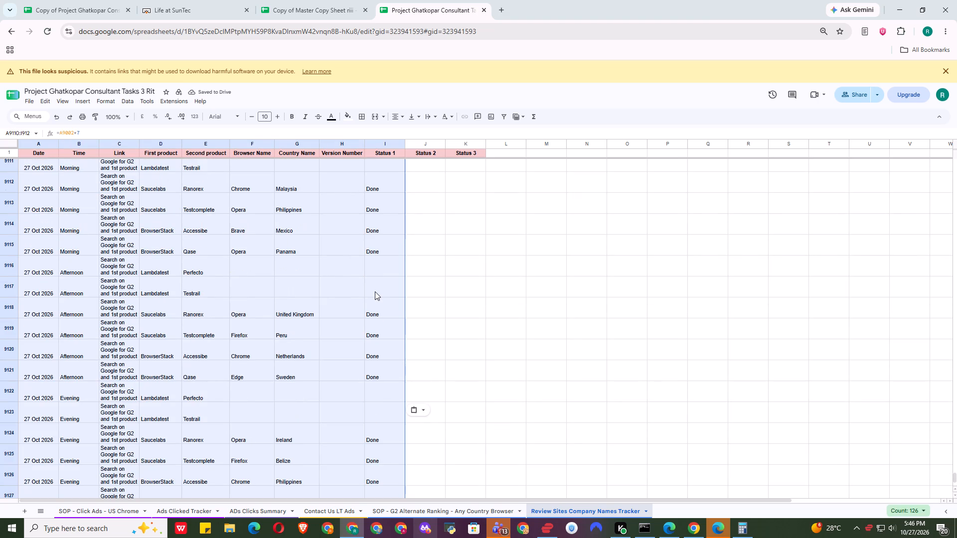
scroll(375, 291, down, 1)
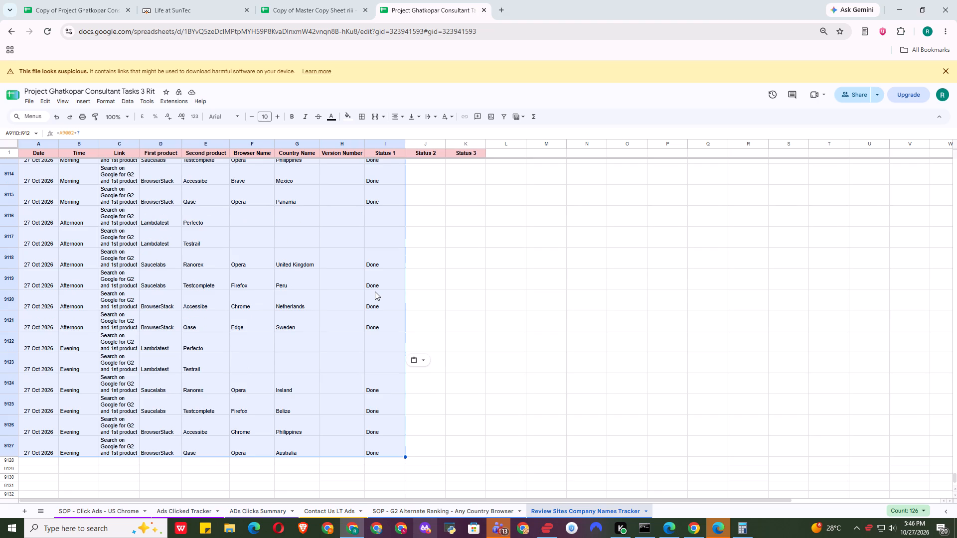
scroll(375, 291, up, 1)
click(531, 281)
Replace the country Philippines in G9113 of the original workbook with Thailand, copied from the spare country list in the copy workbook.
click(56, 0)
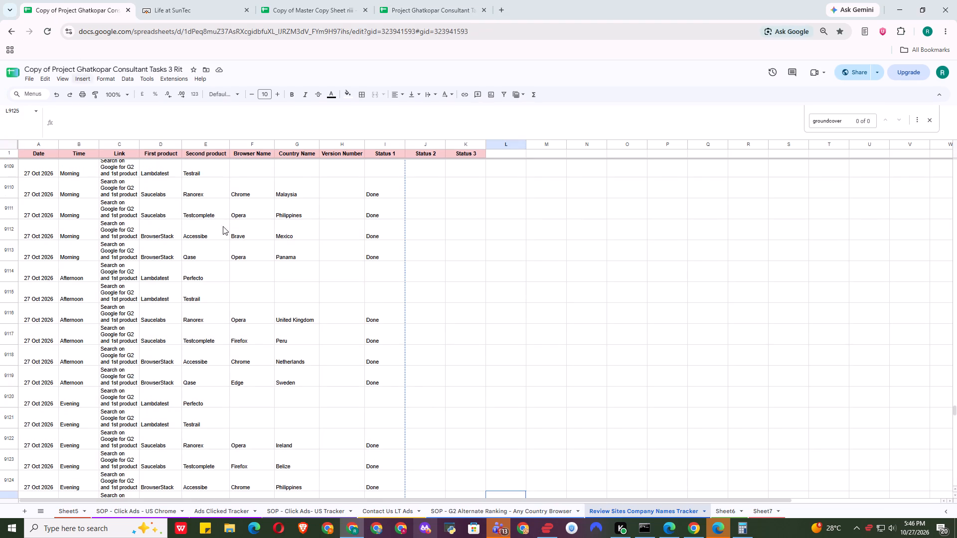
scroll(346, 408, down, 4)
click(290, 350)
key(ctrl+c)
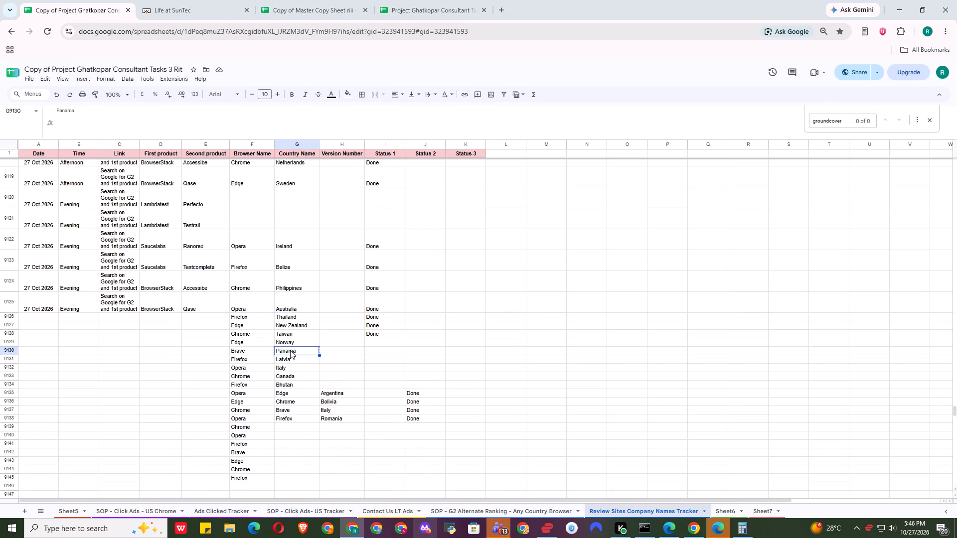
click(418, 0)
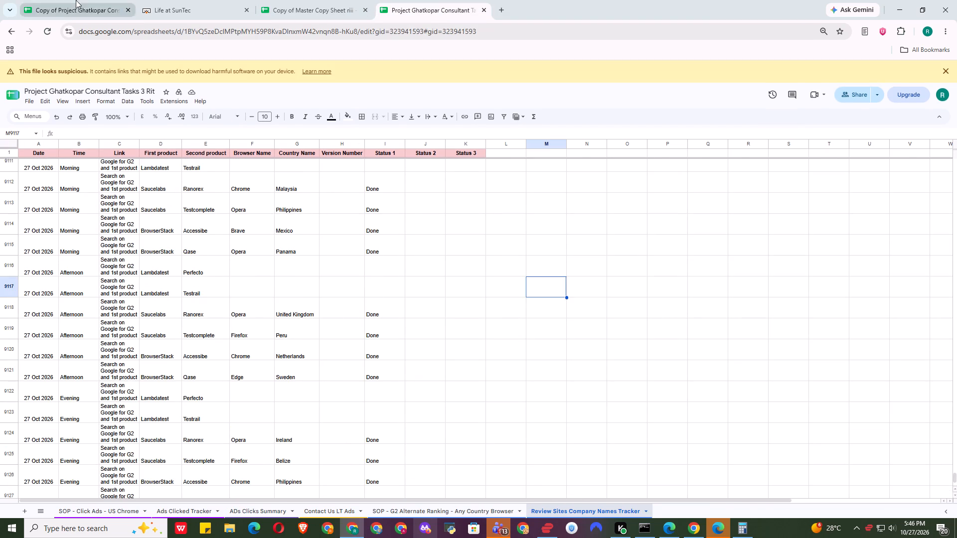
click(76, 0)
click(301, 321)
key(ctrl+c)
click(441, 0)
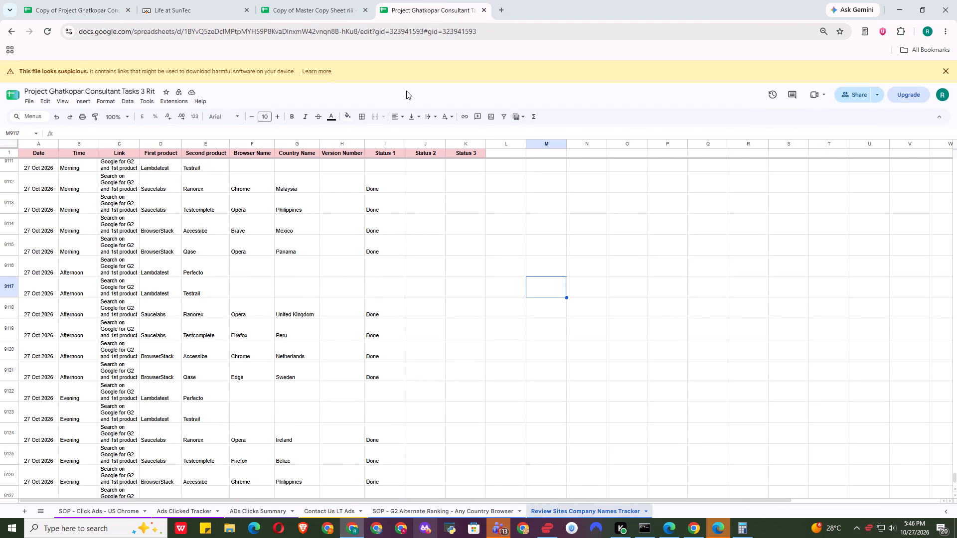
click(294, 205)
key(ctrl+v)
scroll(489, 303, down, 1)
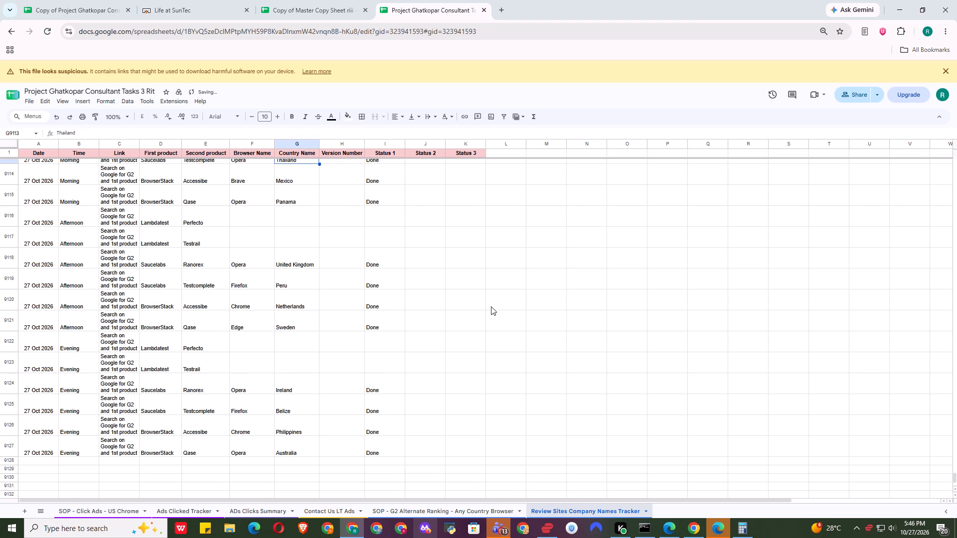
scroll(380, 341, up, 2)
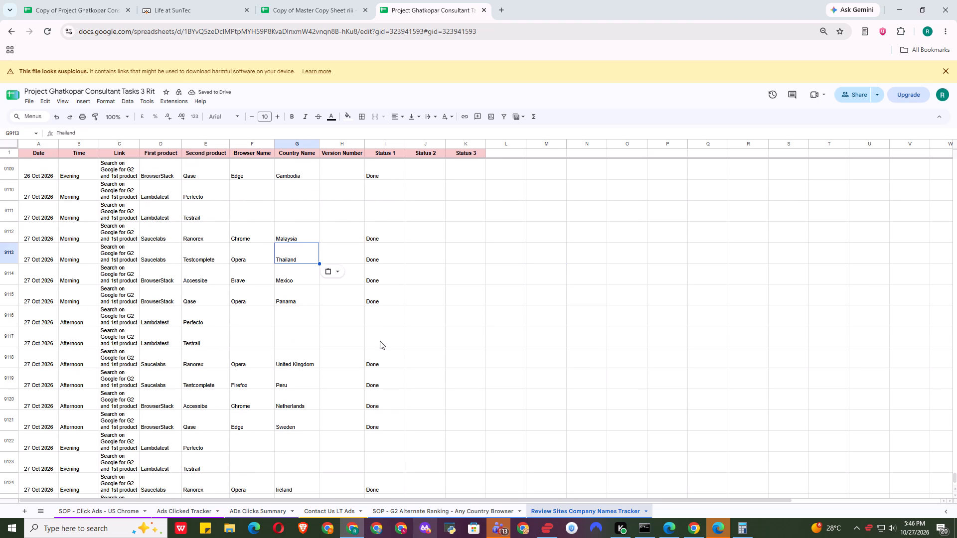
scroll(347, 373, down, 1)
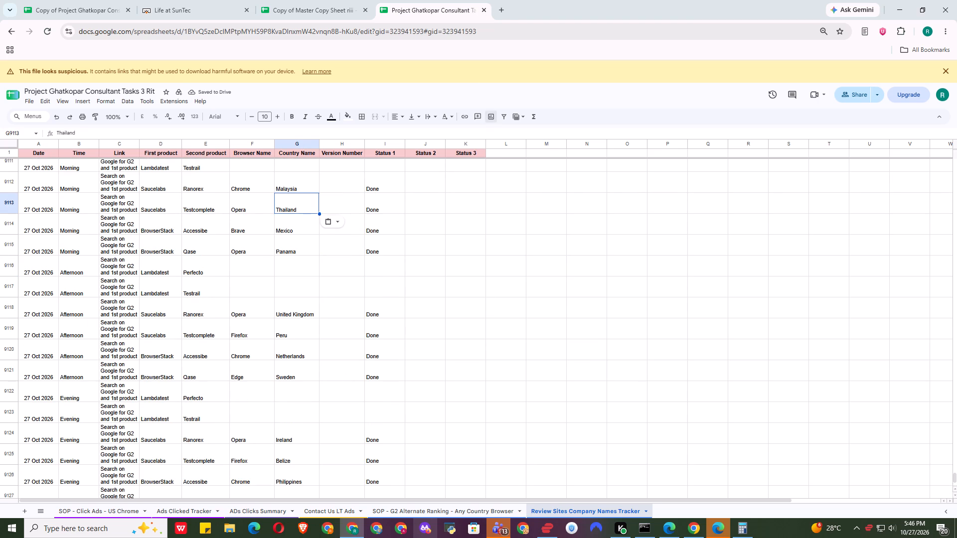
Open the Life At SunTec portal in a new browser tab and close the original workbook and Master Copy Sheet tabs.
click(502, 4)
click(486, 11)
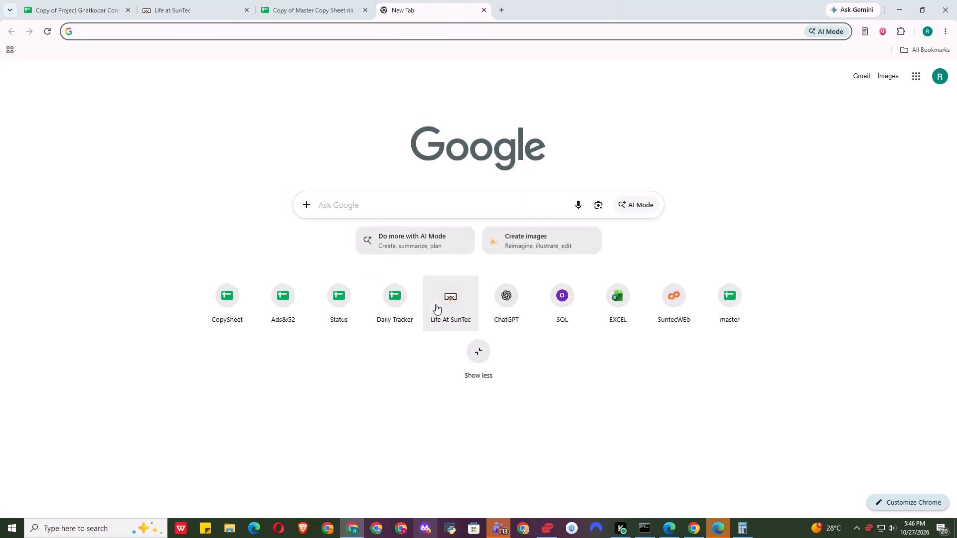
click(436, 304)
click(307, 0)
click(363, 11)
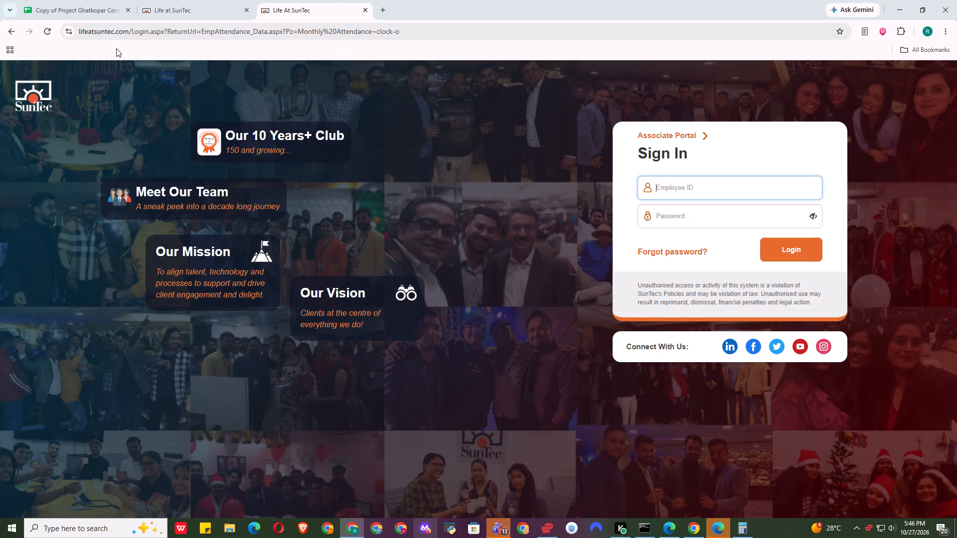
click(38, 0)
scroll(598, 245, up, 3)
click(138, 507)
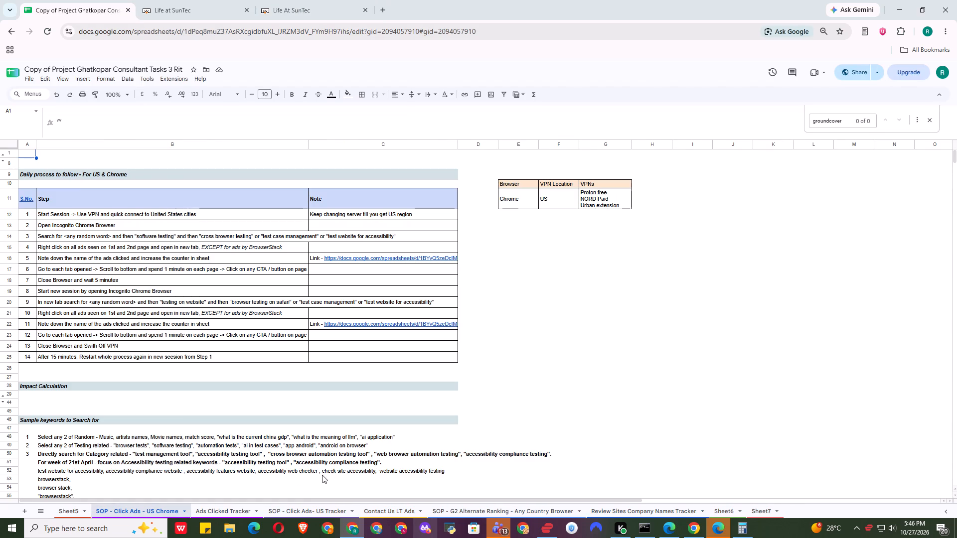
click(236, 511)
scroll(698, 301, up, 5)
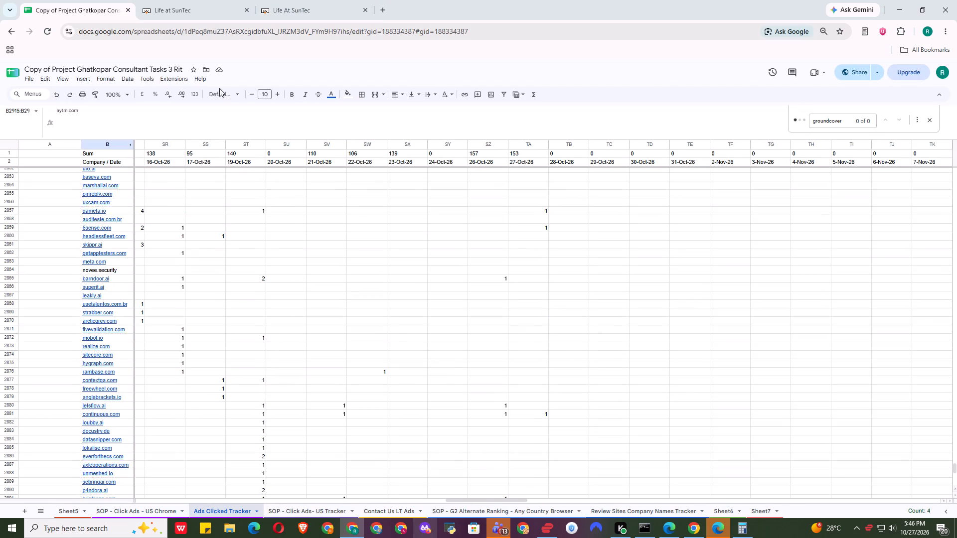
click(307, 509)
scroll(469, 407, up, 2)
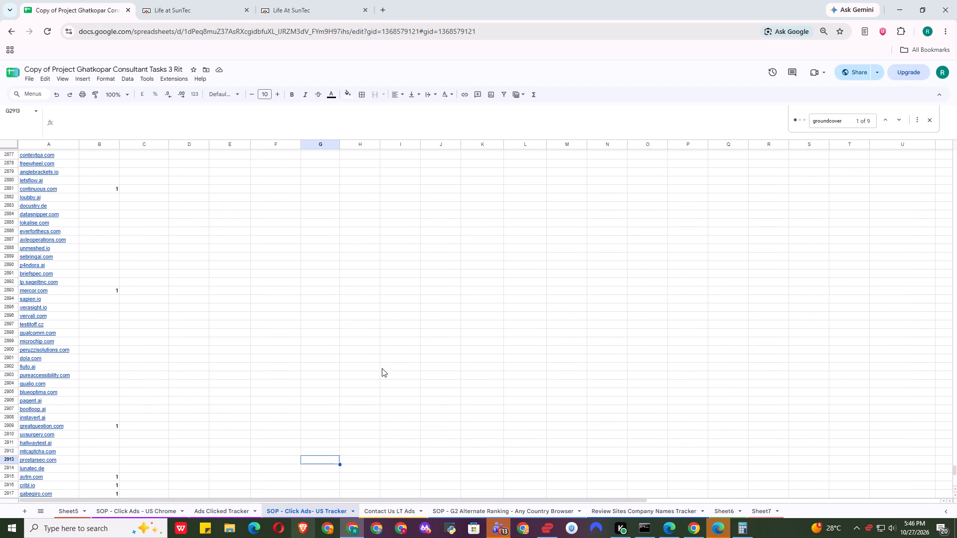
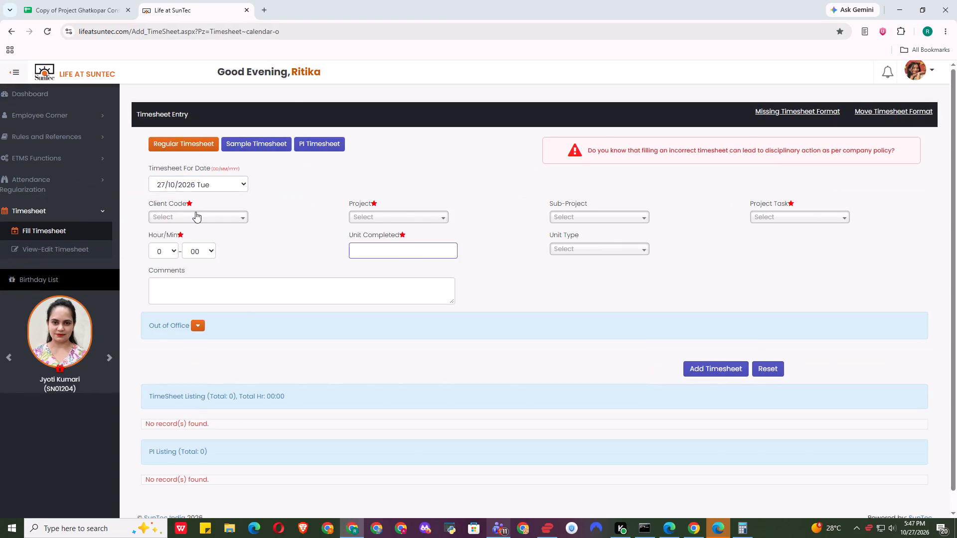
click(195, 213)
text(e22)
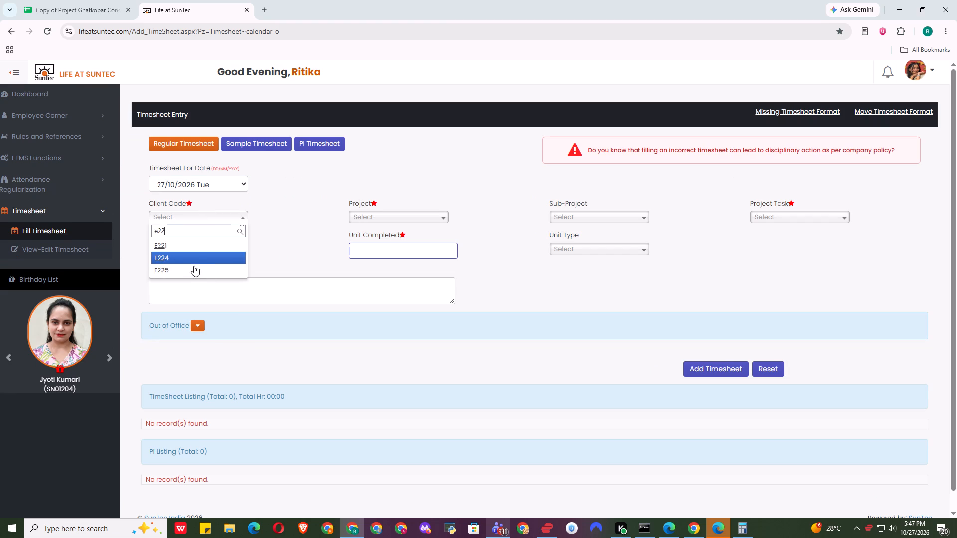
drag(194, 266, 188, 262)
click(167, 221)
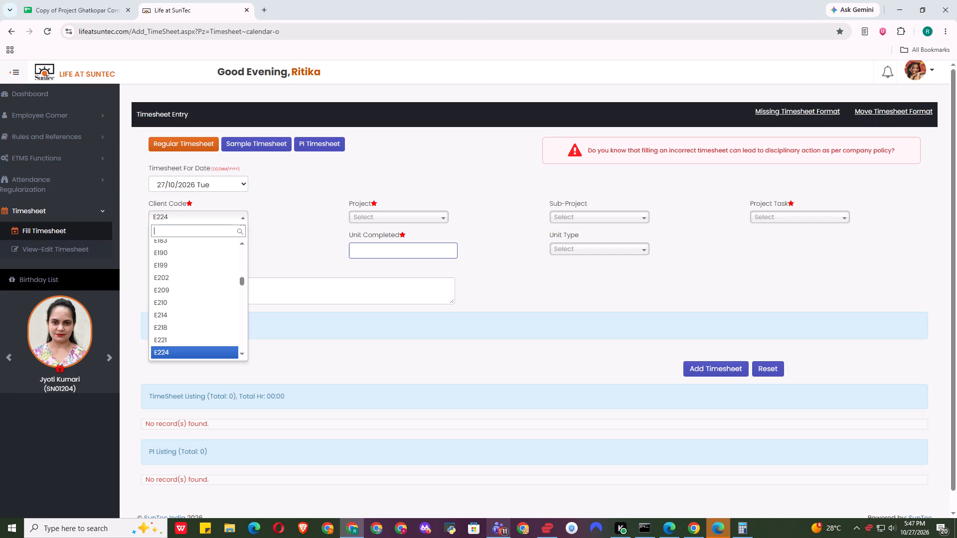
click(172, 234)
text(e22)
click(184, 269)
Choose project E225-NM030 and the project task Google Ads Click for the timesheet entry.
click(379, 213)
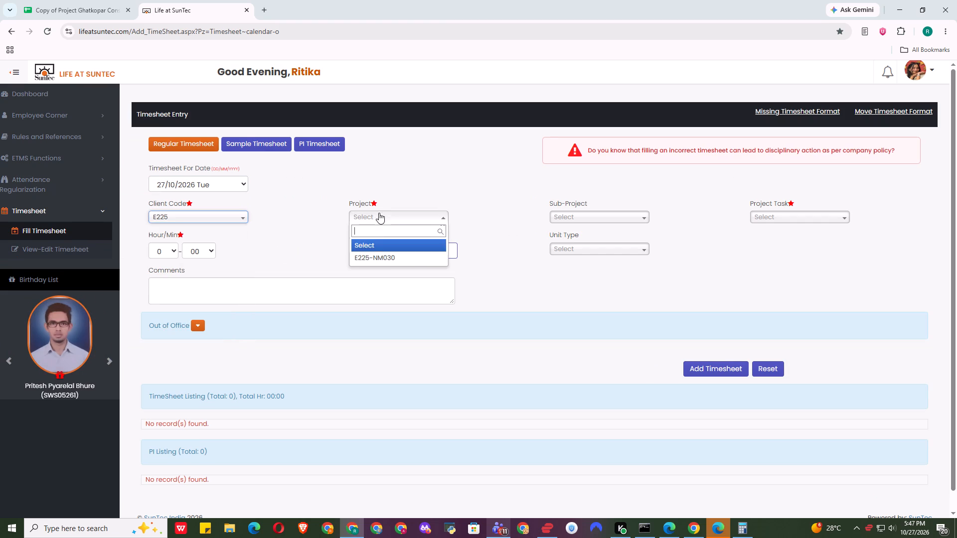
click(394, 255)
click(801, 221)
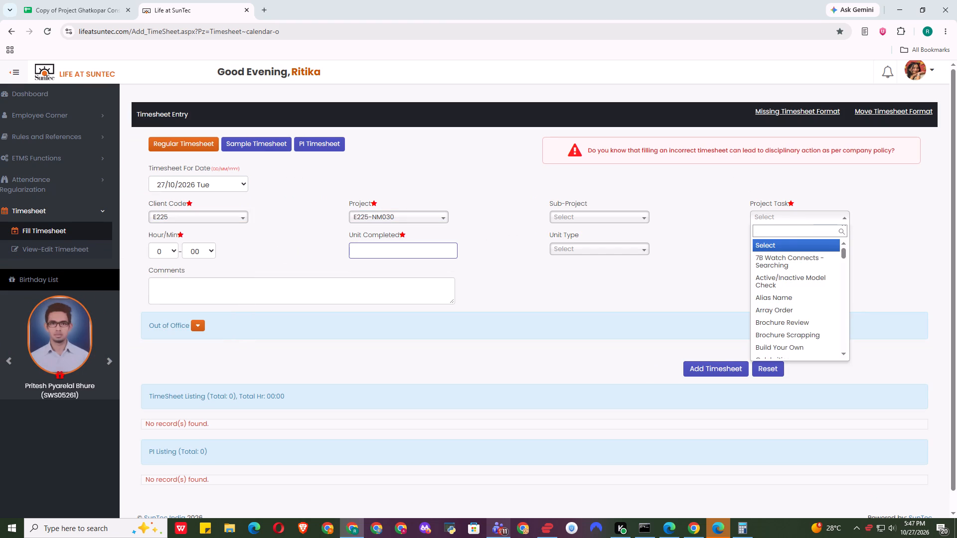
text(go)
key(o)
click(783, 240)
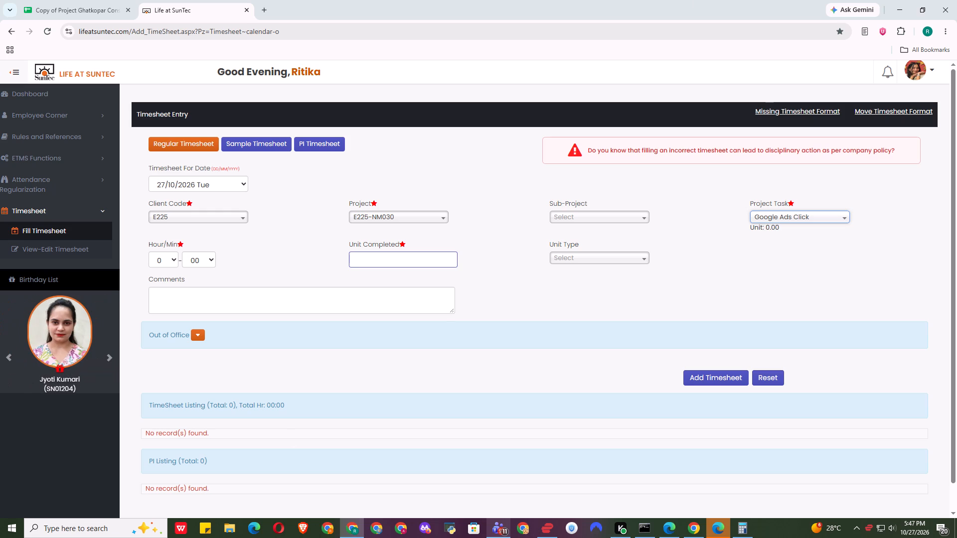
Set the time spent on the timesheet entry to 8 hours.
click(161, 258)
click(156, 389)
Write the timesheet comment with "Ads clicks-" on the first line and "g2-12" on the second.
click(178, 290)
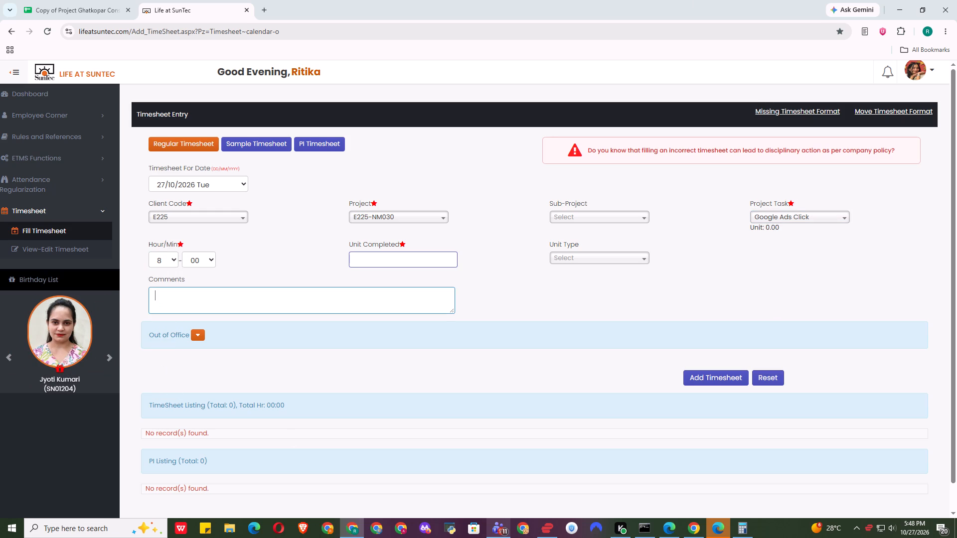
text(Ads clicks-)
key(shift+Return)
text(g2-12)
click(215, 294)
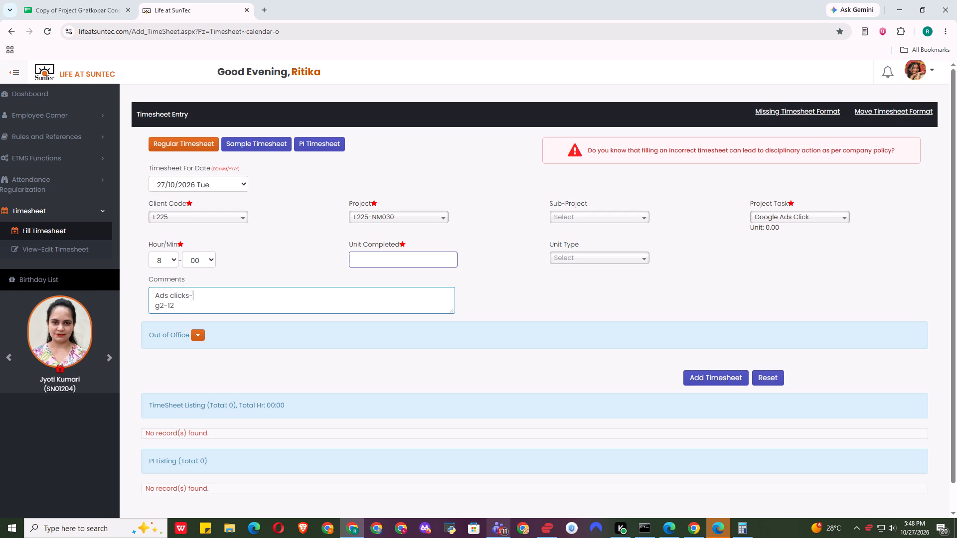